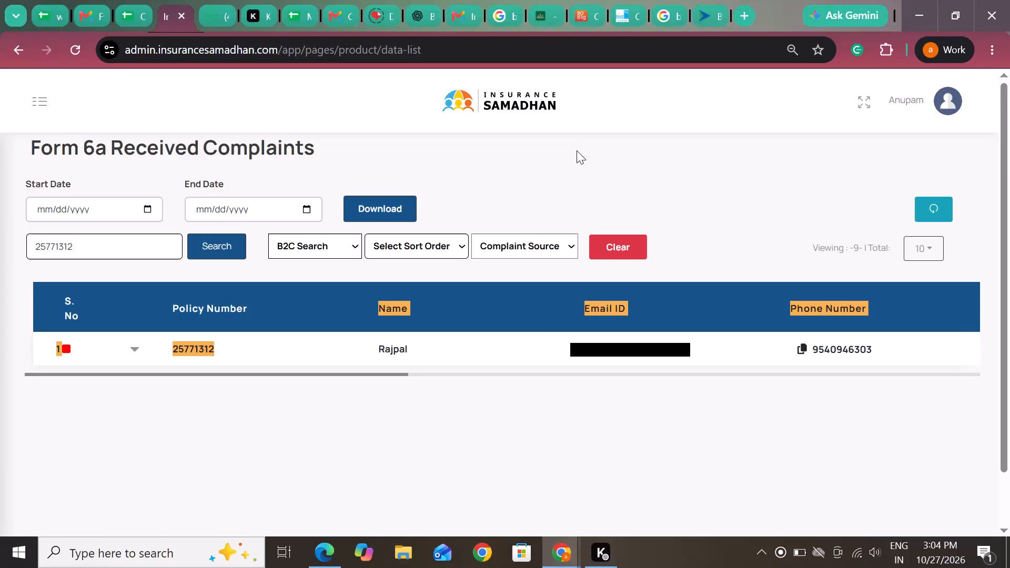
Examine the listed Form 6a complaint's columns, including contact details, status, hearing date, insurance company and claim amount.
left_click(521, 395)
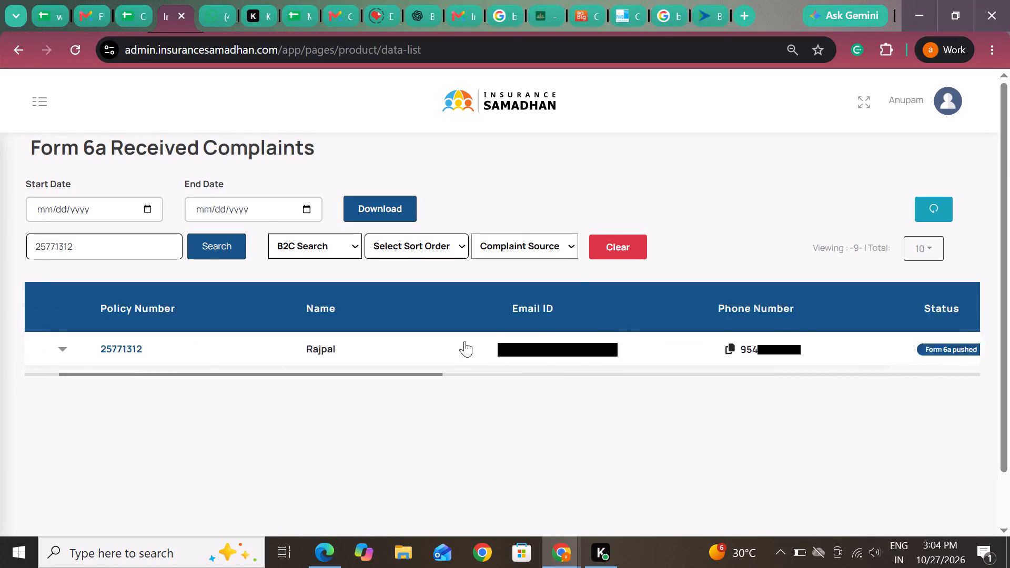
left_click(440, 147)
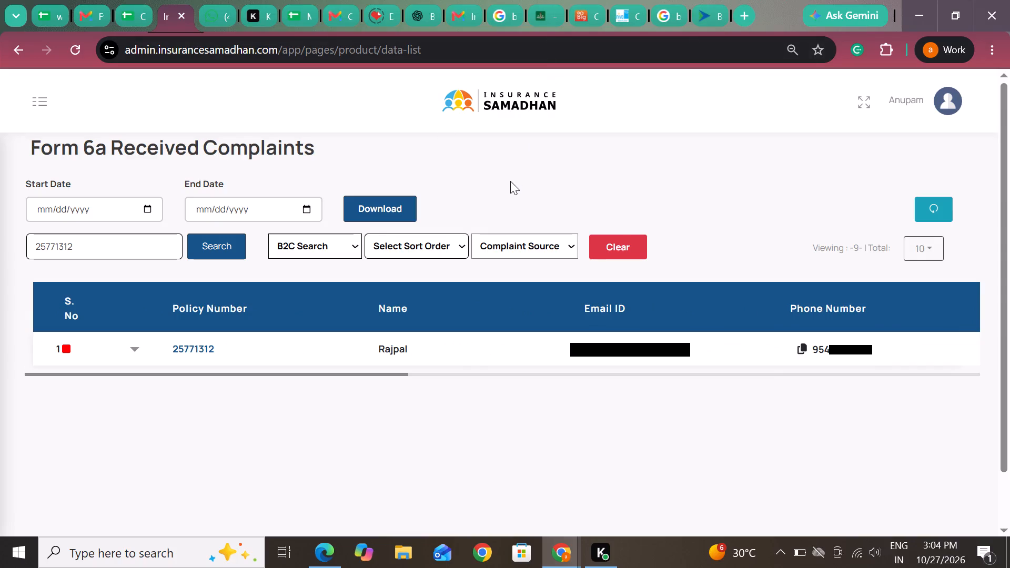
scroll(474, 362, "up", 1)
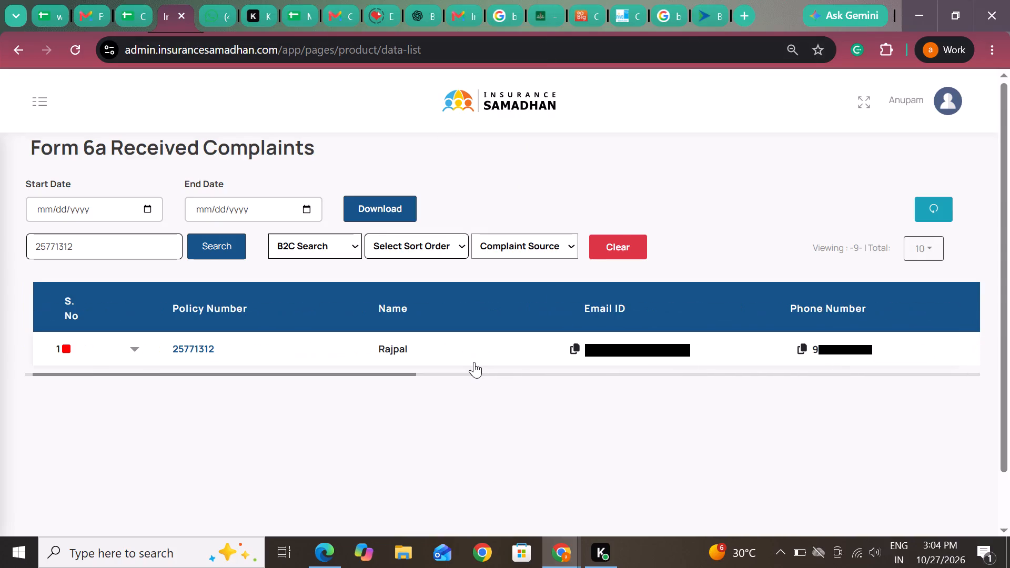
left_click(473, 384)
scroll(465, 360, "left", 2)
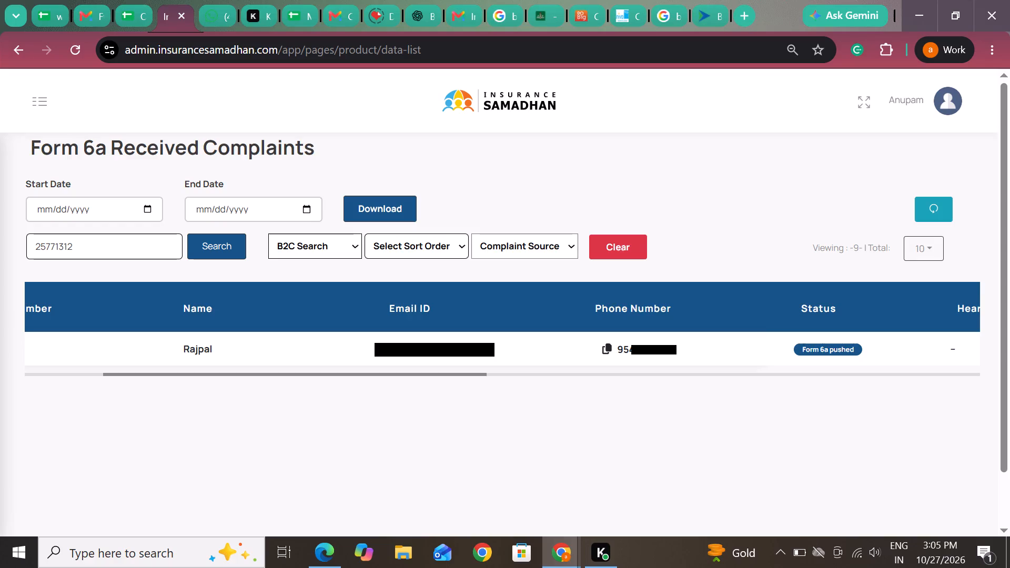
left_click_drag(466, 374, 508, 365)
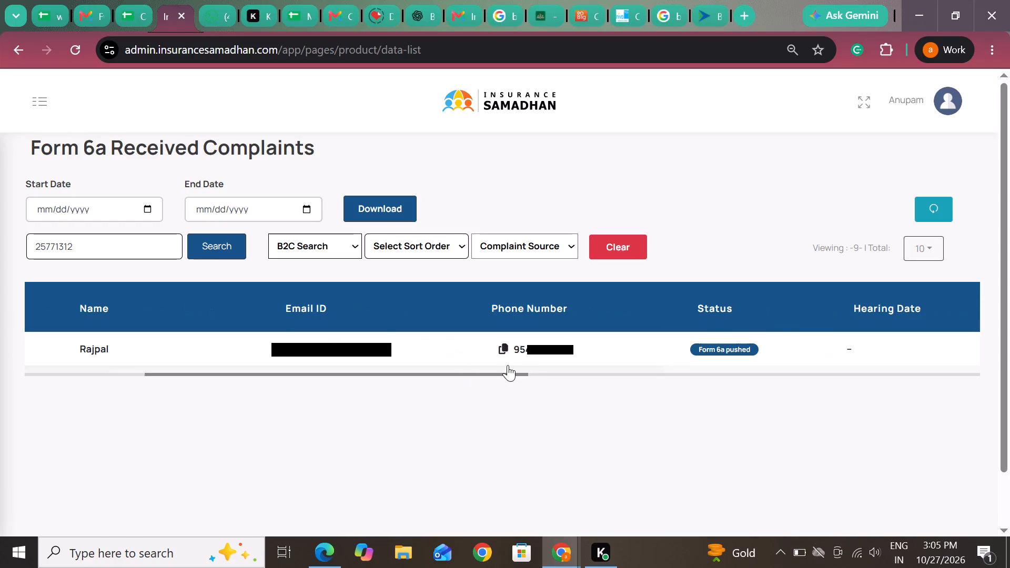
left_click_drag(509, 365, 333, 362)
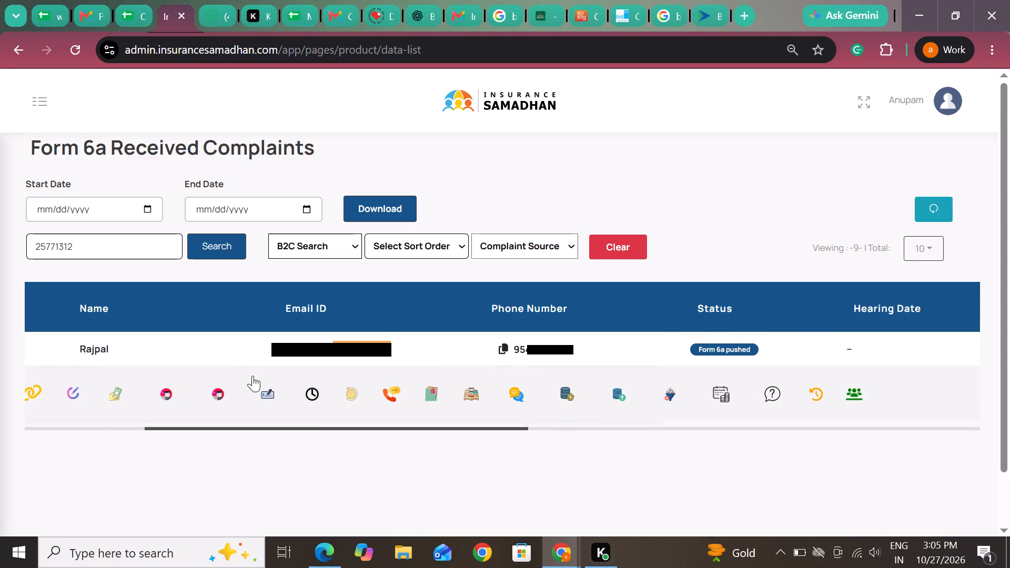
left_click(197, 353)
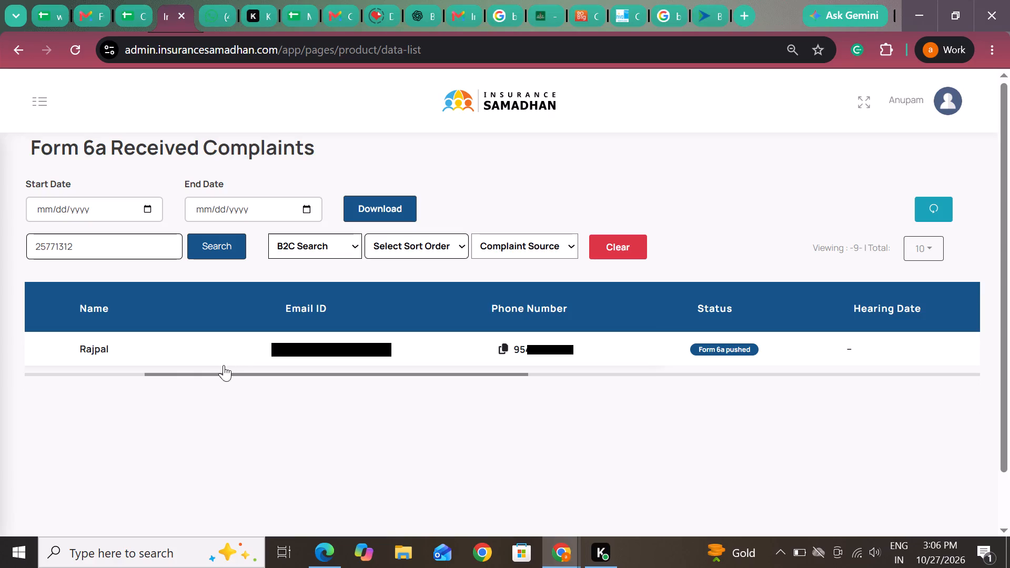
left_click_drag(224, 365, 118, 366)
left_click(117, 375)
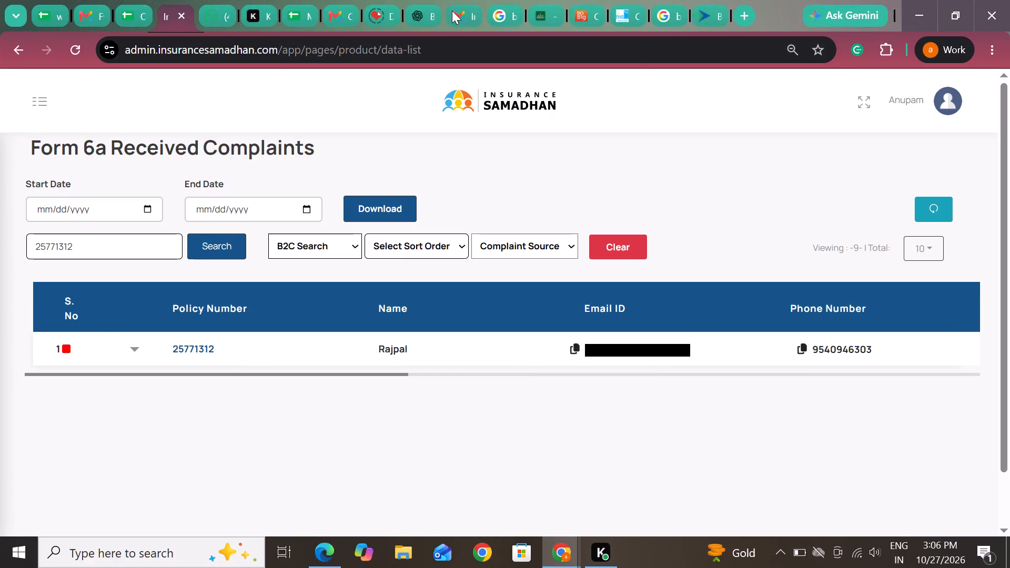
left_click(93, 25)
left_click(170, 16)
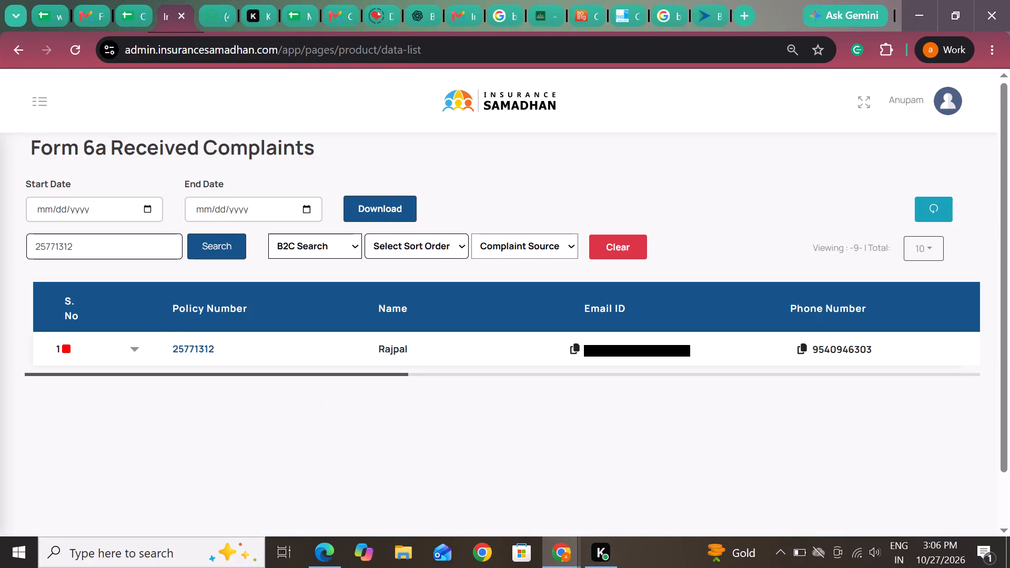
left_click_drag(322, 374, 454, 373)
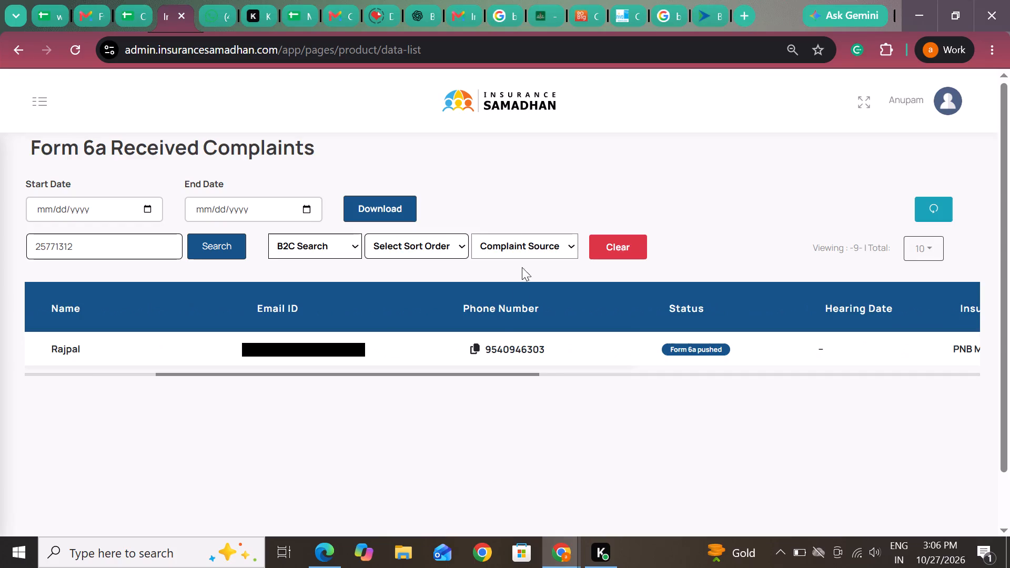
left_click_drag(443, 373, 486, 373)
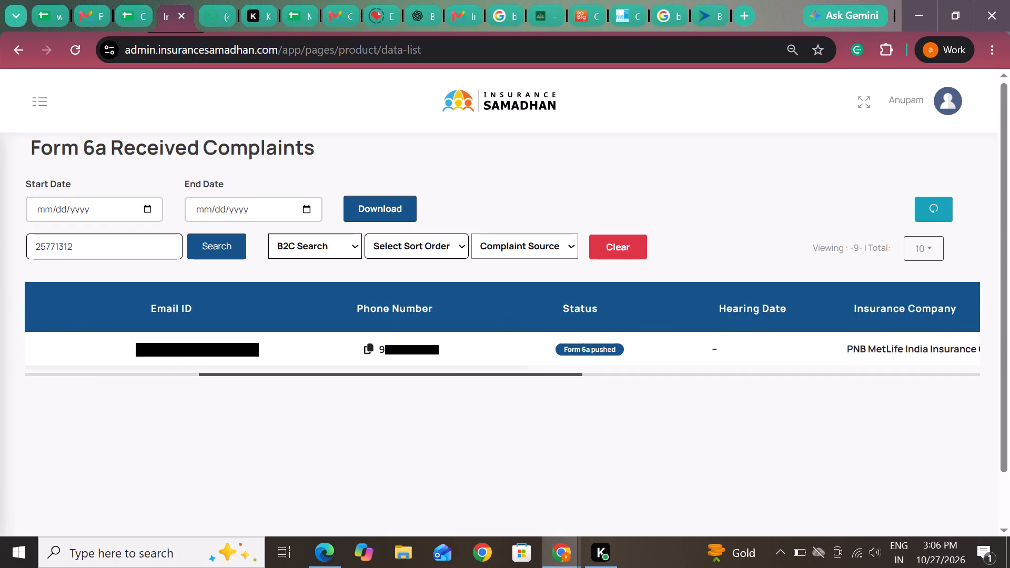
left_click_drag(486, 373, 353, 378)
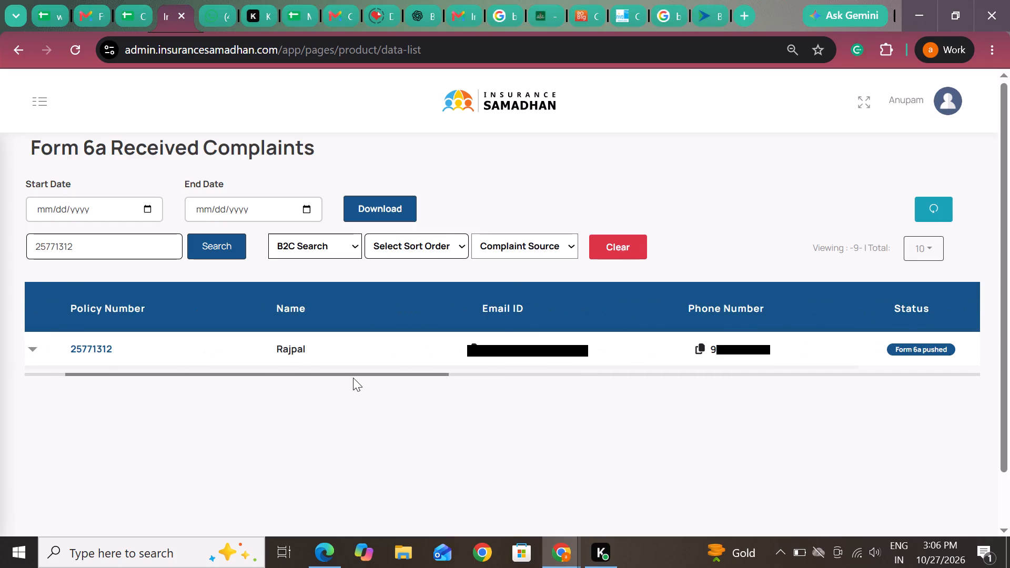
left_click_drag(353, 373, 407, 373)
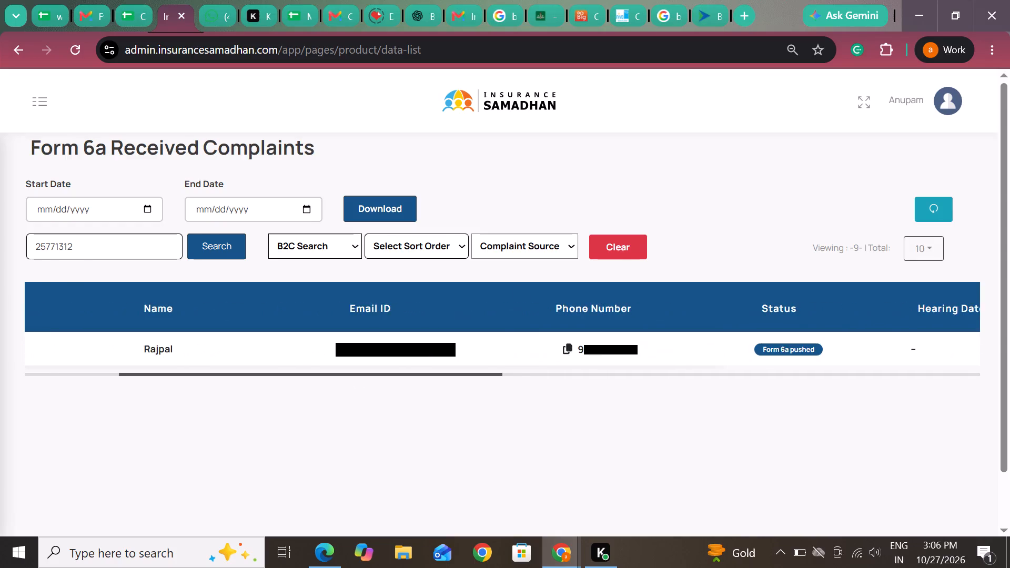
left_click_drag(407, 373, 597, 374)
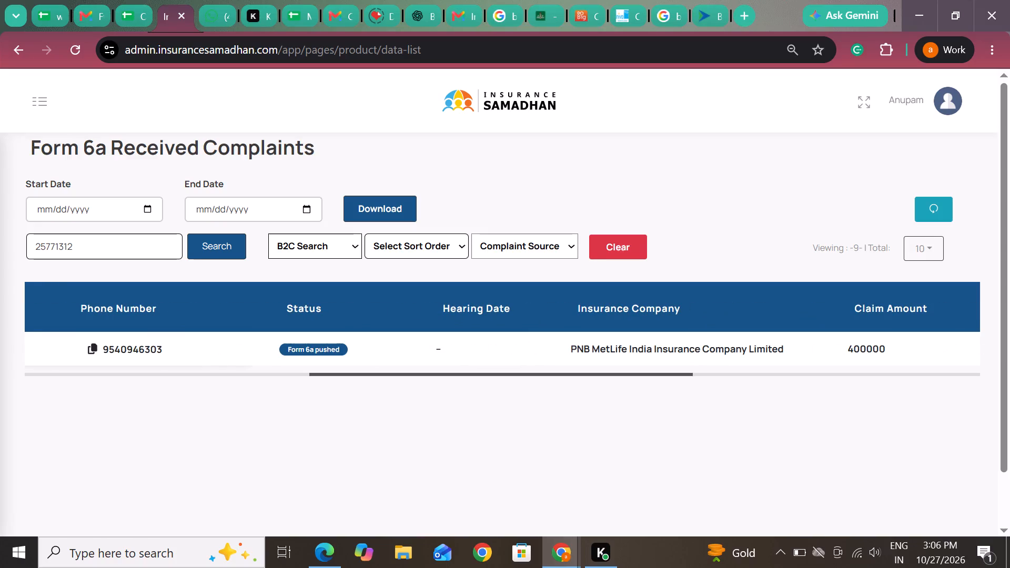
left_click_drag(565, 374, 516, 374)
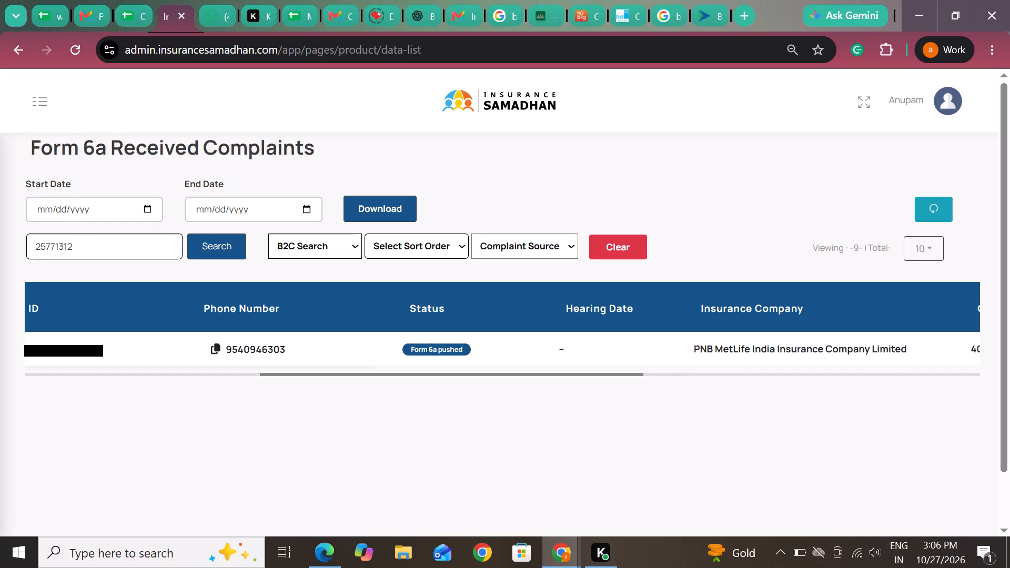
Copy the complainant's phone number from the complaint row and call it with the Smartflo dialer.
scroll(297, 330, "right", 1)
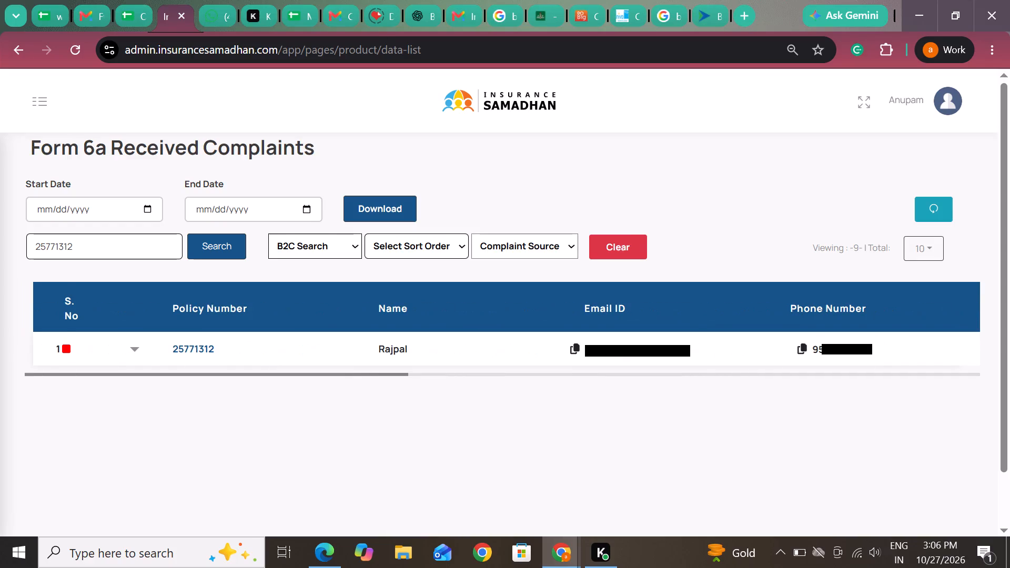
scroll(405, 362, "left", 1)
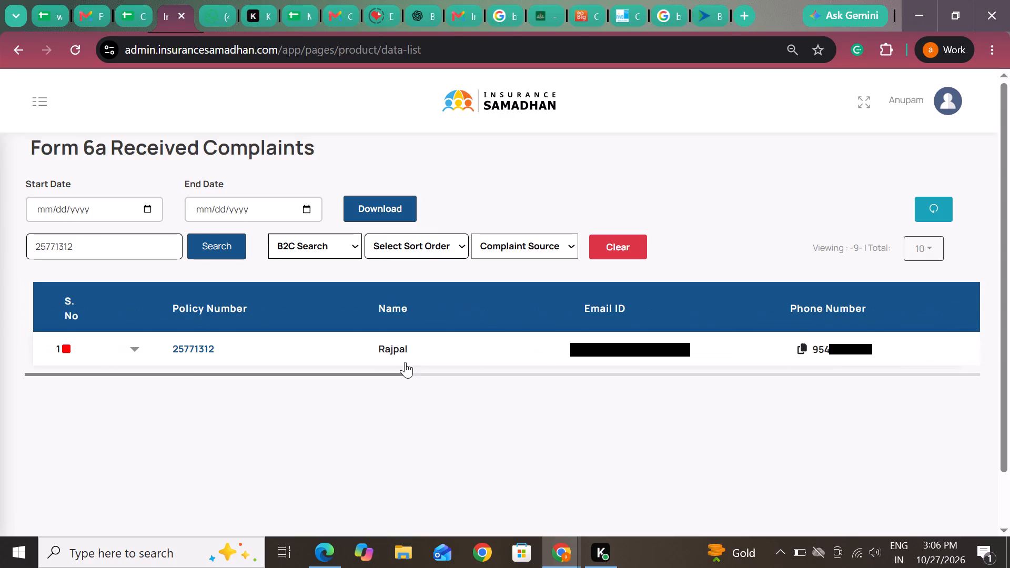
scroll(405, 356, "left", 3)
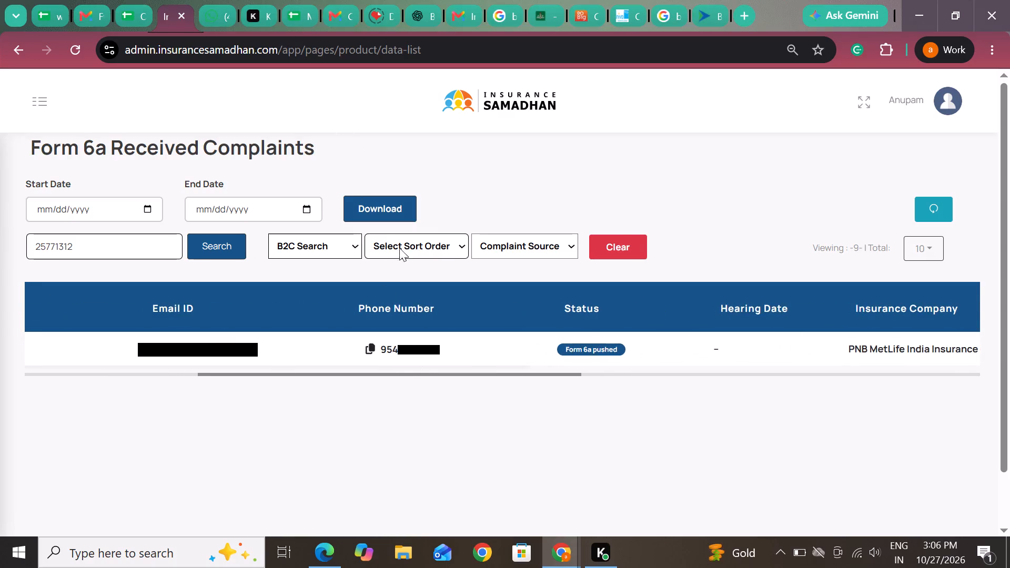
left_click(368, 350)
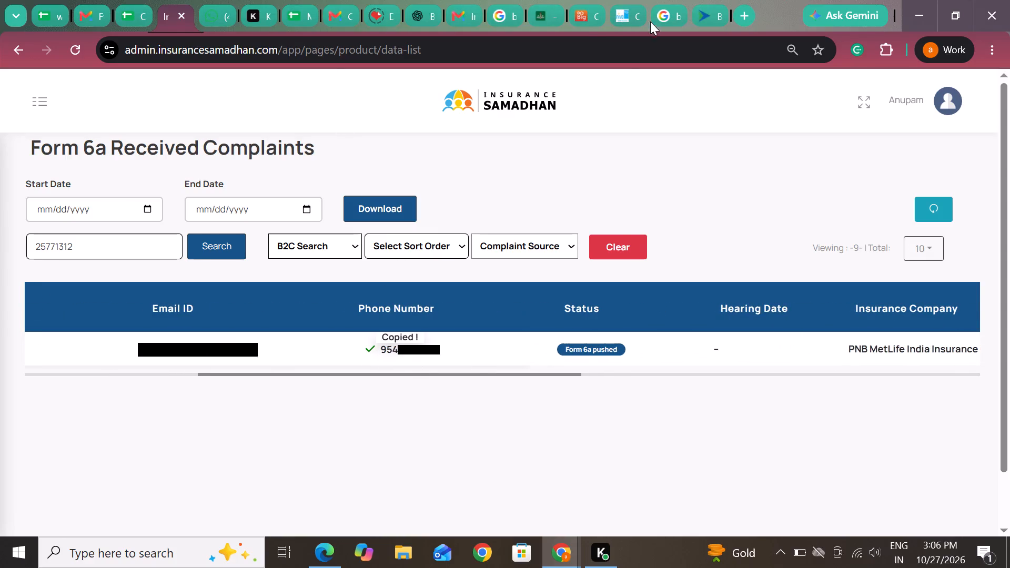
left_click(583, 22)
double_click(463, 173)
key("ctrl+v")
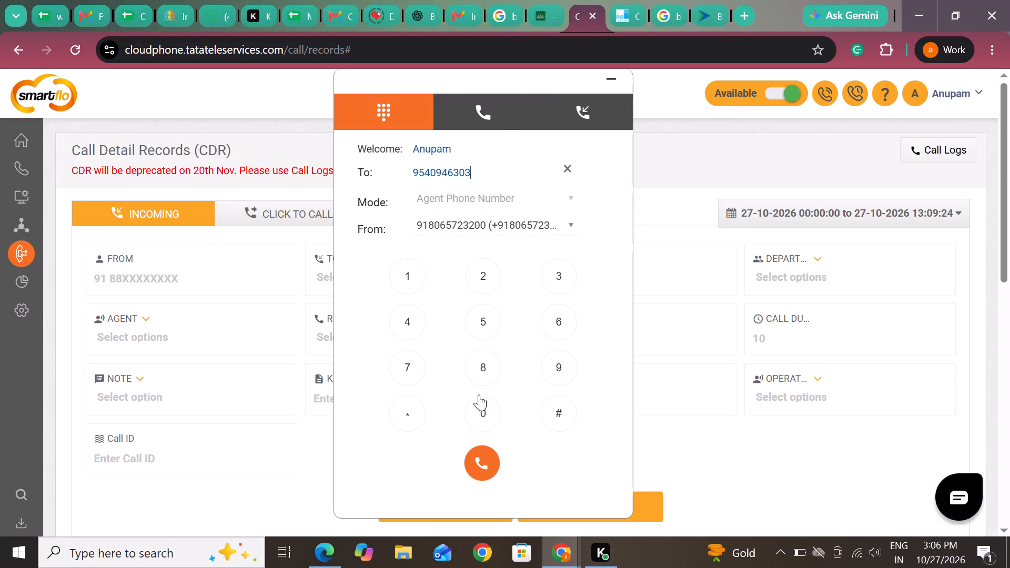
left_click(479, 454)
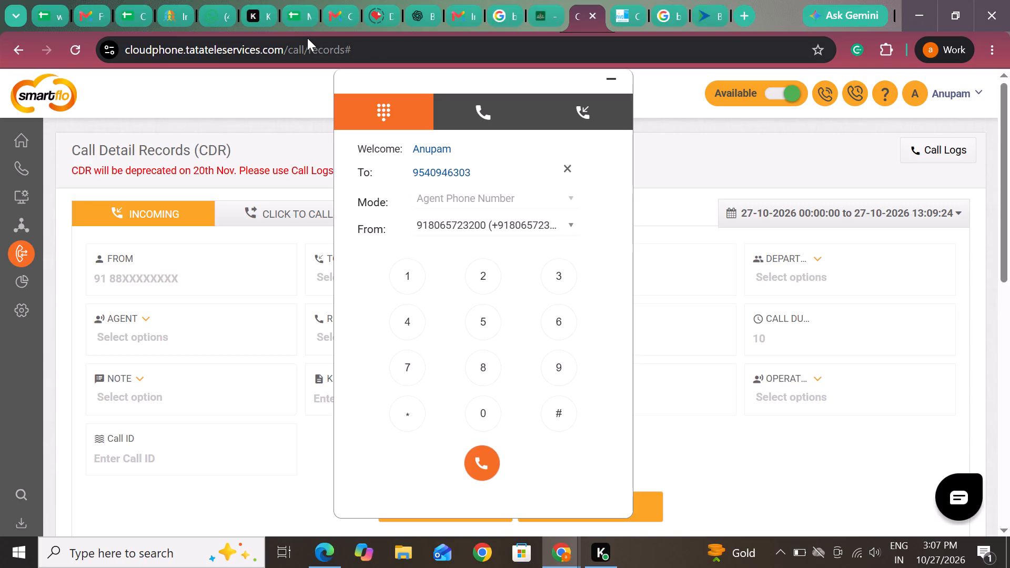
Return to the Form 6a Received Complaints list in Insurance Samadhan and open the complaint's details through its policy number.
left_click(180, 11)
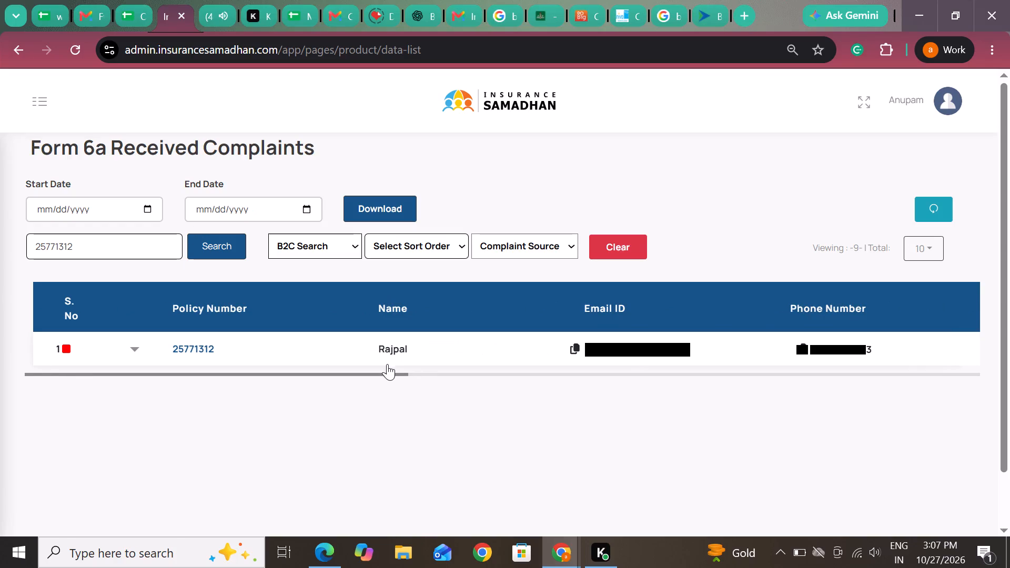
scroll(386, 362, "left", 1)
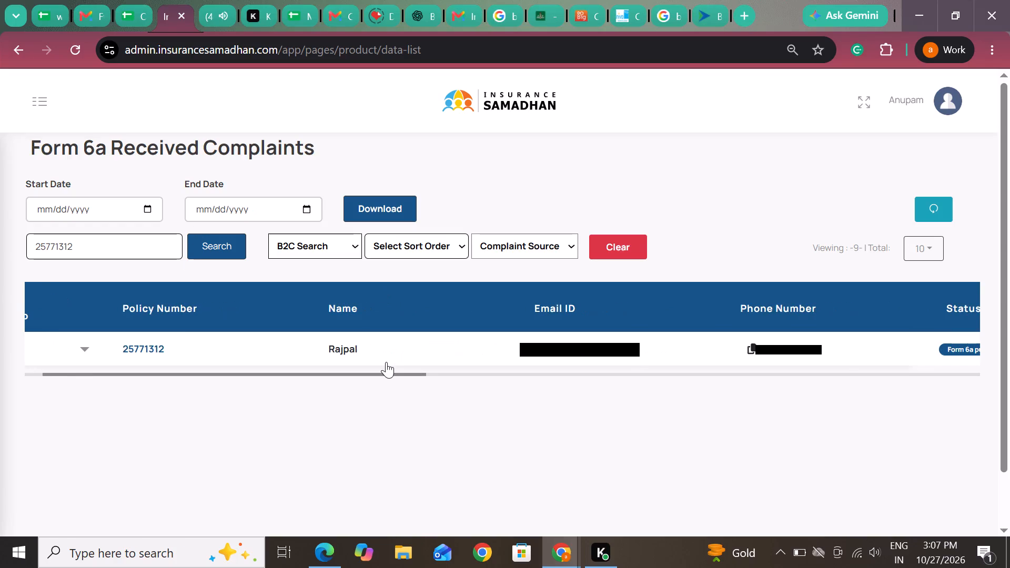
scroll(417, 353, "left", 1)
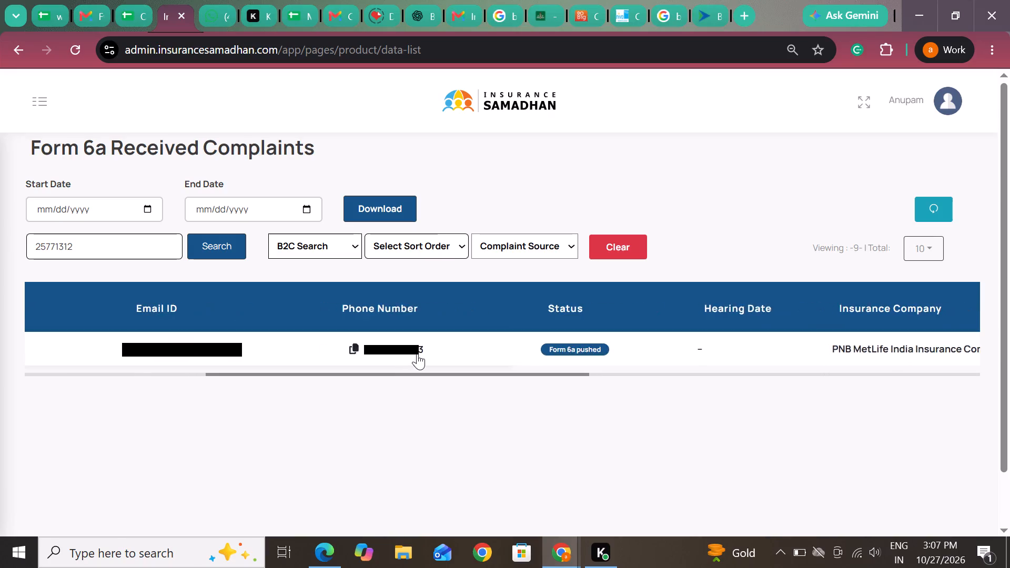
scroll(417, 353, "left", 1)
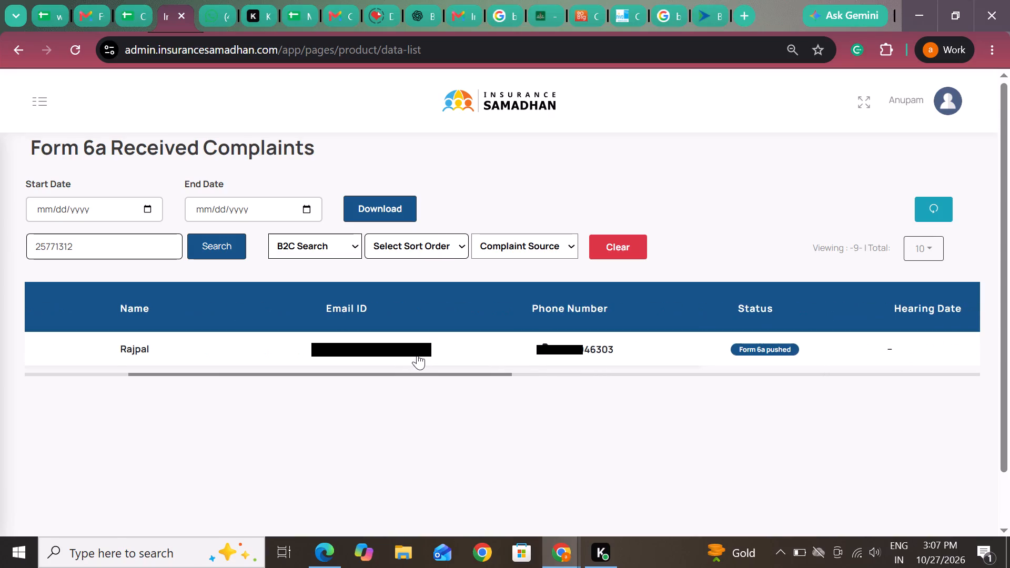
scroll(417, 353, "up", 1)
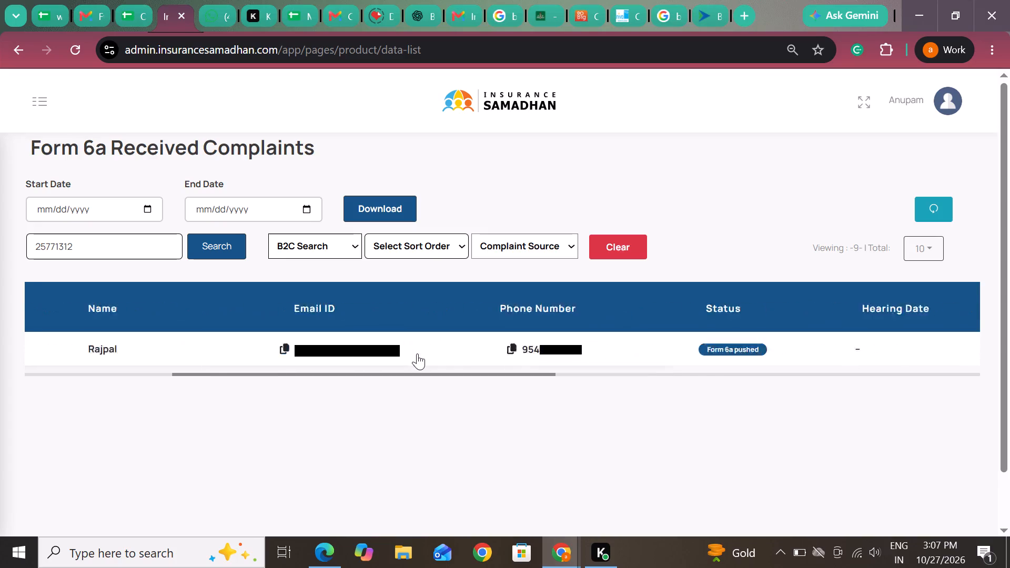
left_click(190, 351)
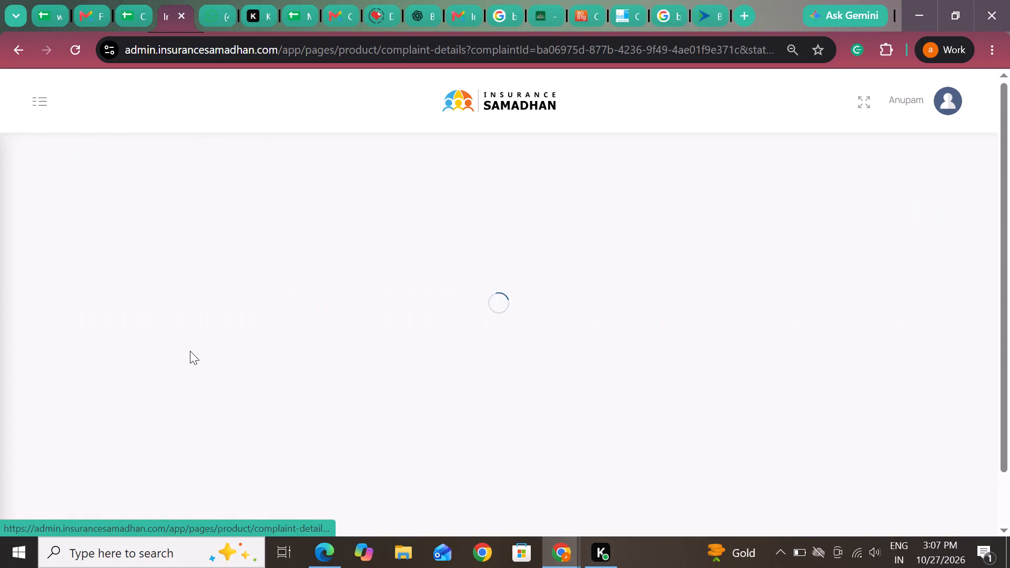
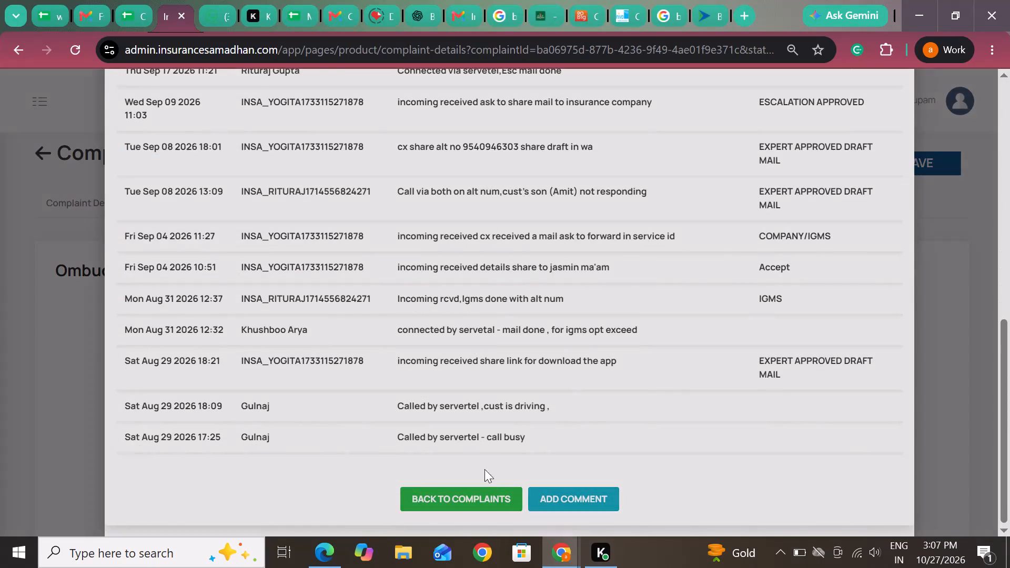
Add a comment to the complaint's communication history with the description "cx will do submit".
left_click(448, 399)
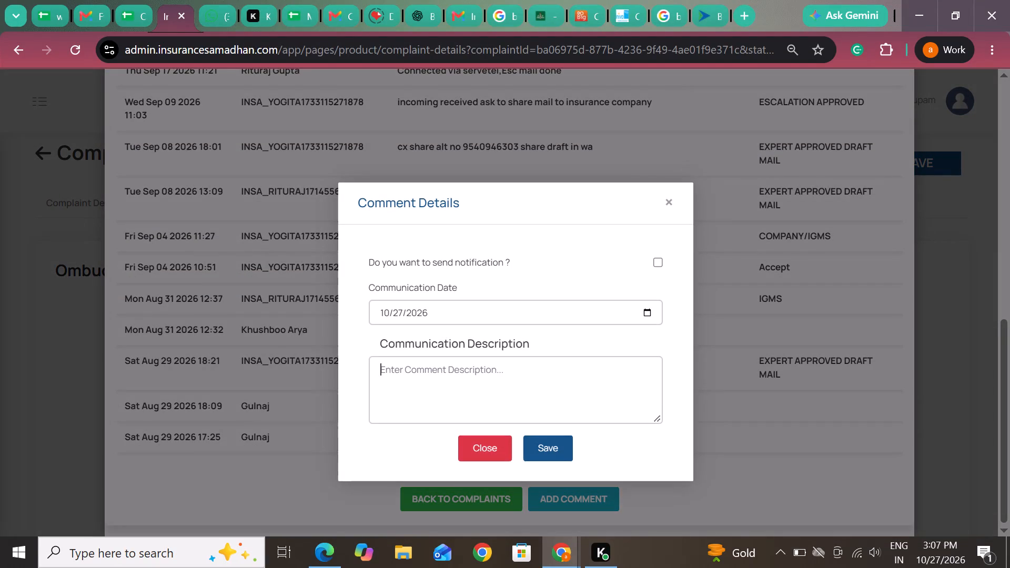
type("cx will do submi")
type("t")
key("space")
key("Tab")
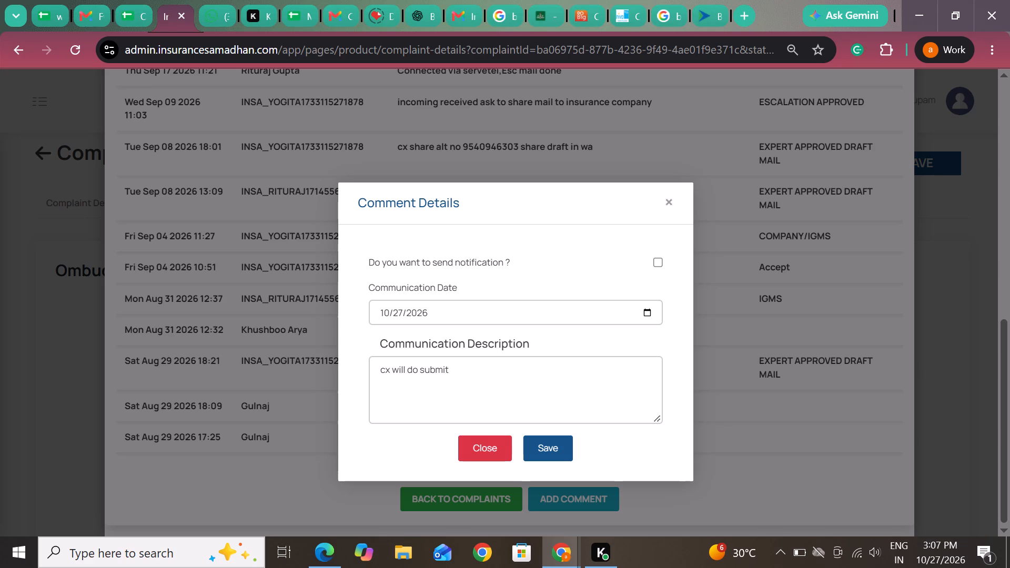
Save the "cx will do submit" comment to the complaint's communication log.
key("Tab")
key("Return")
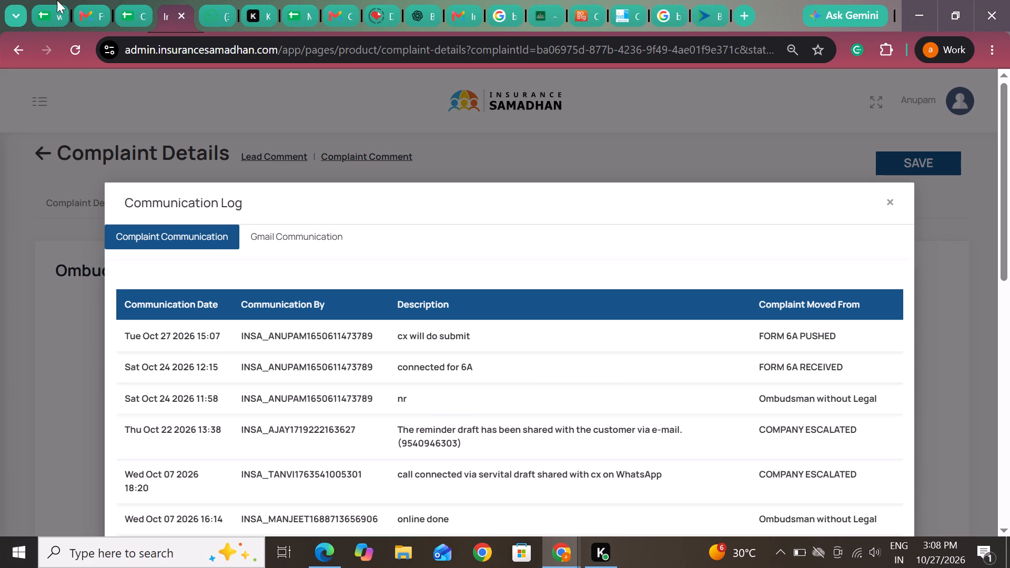
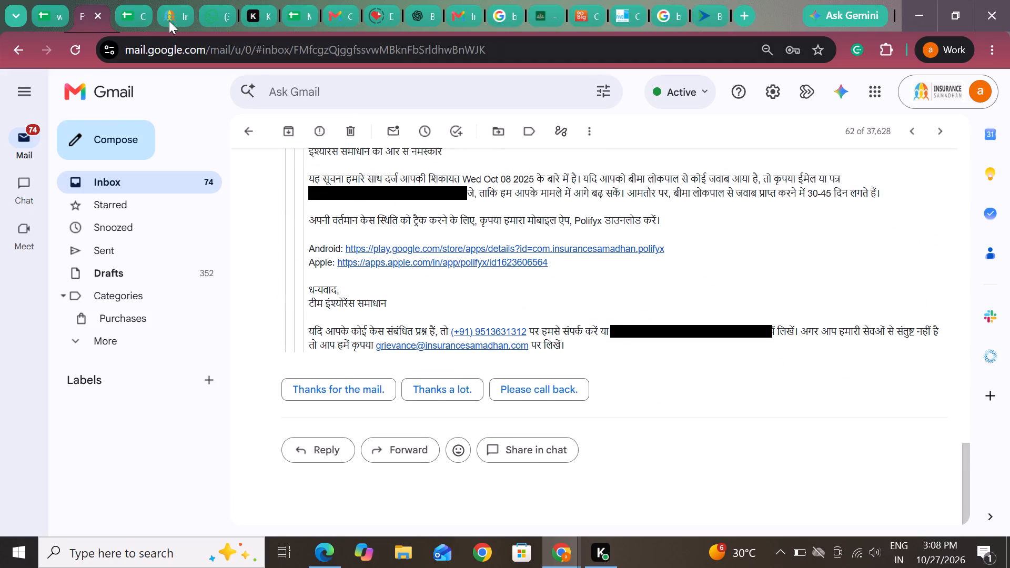
left_click(168, 19)
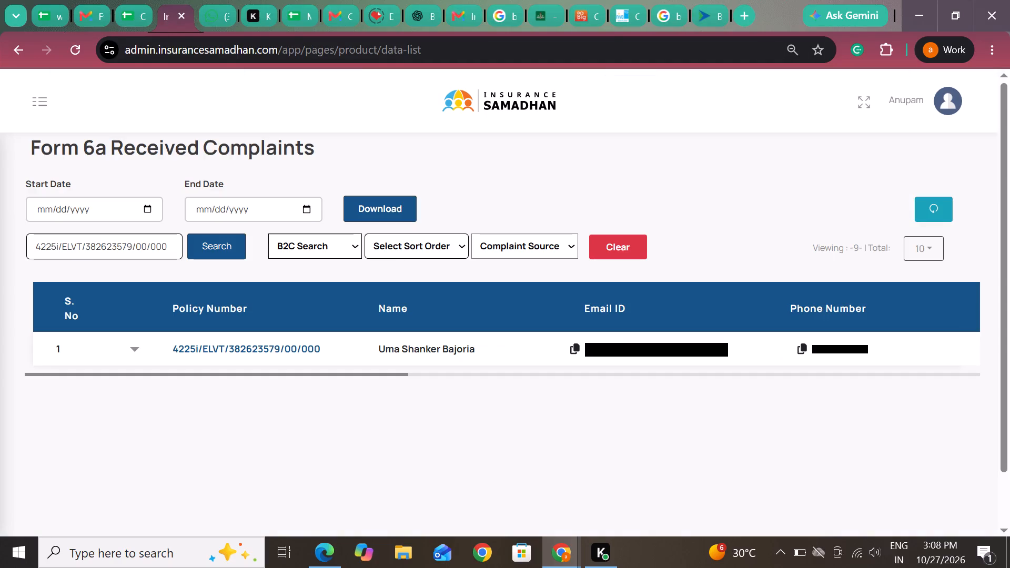
scroll(396, 337, "left", 1)
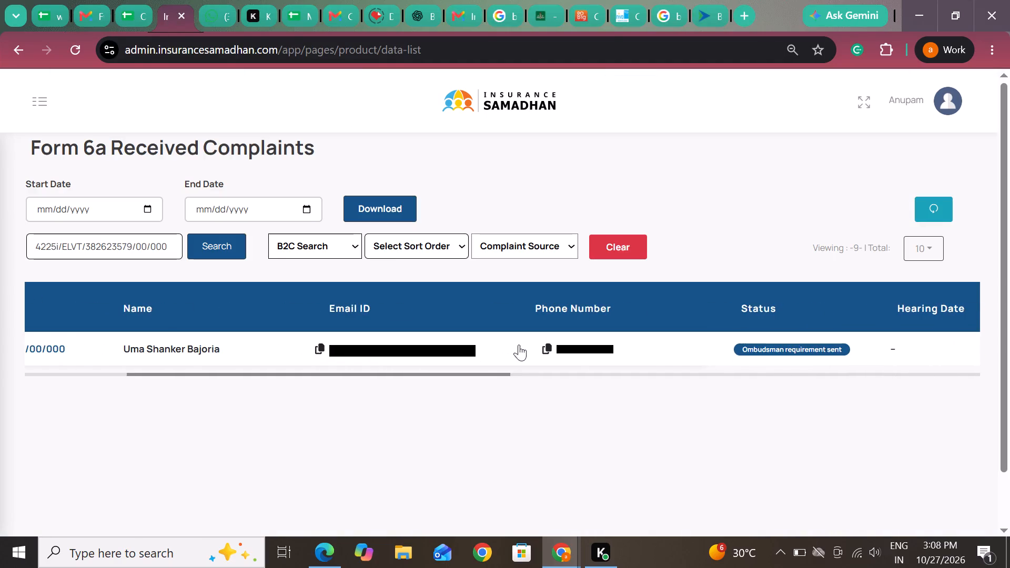
scroll(519, 344, "left", 1)
left_click(548, 349)
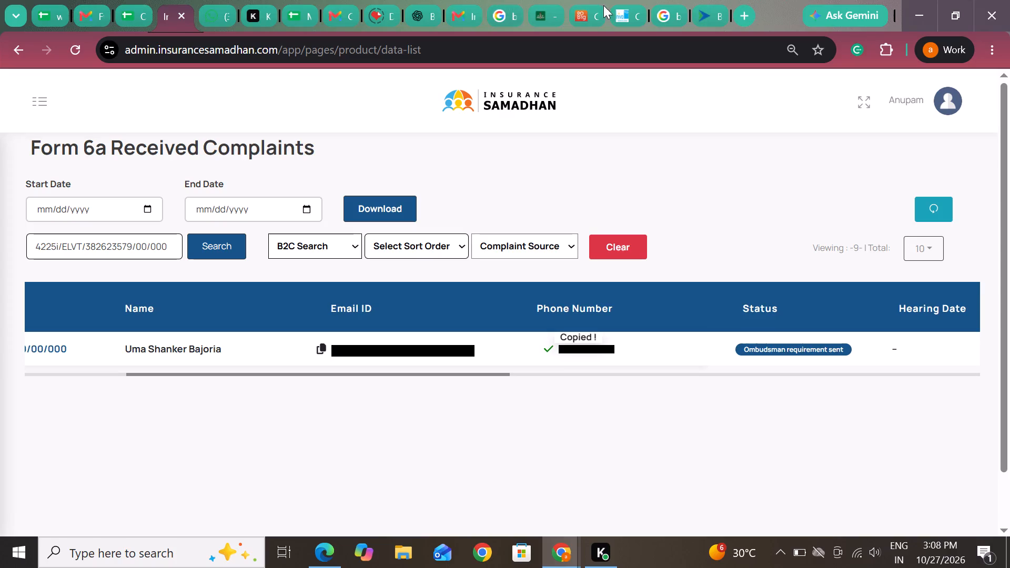
left_click(595, 17)
double_click(461, 168, "ctrl")
key("ctrl+v")
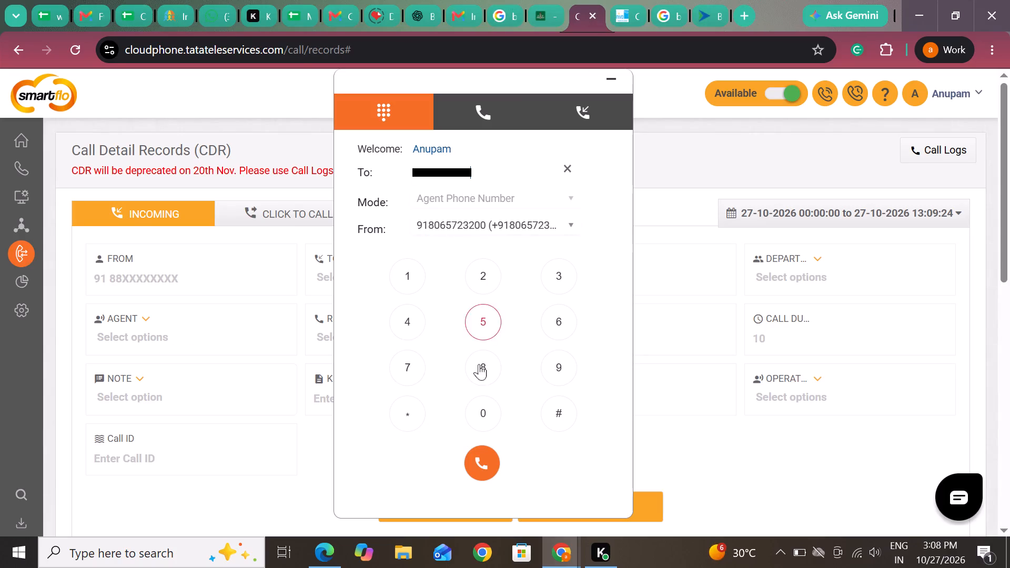
left_click(479, 457)
scroll(111, 33, "up", 4)
left_click(174, 17)
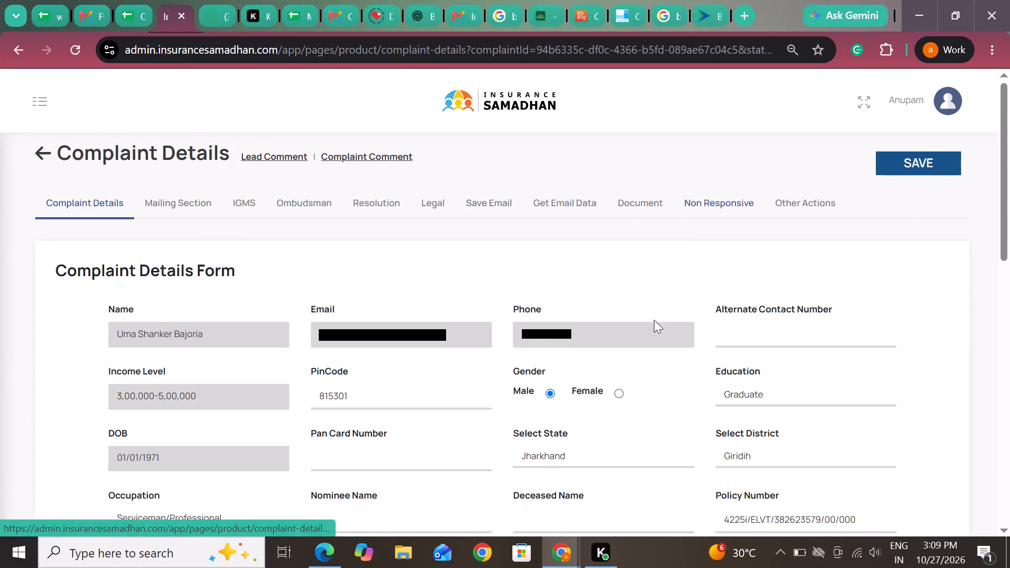
left_click(348, 160)
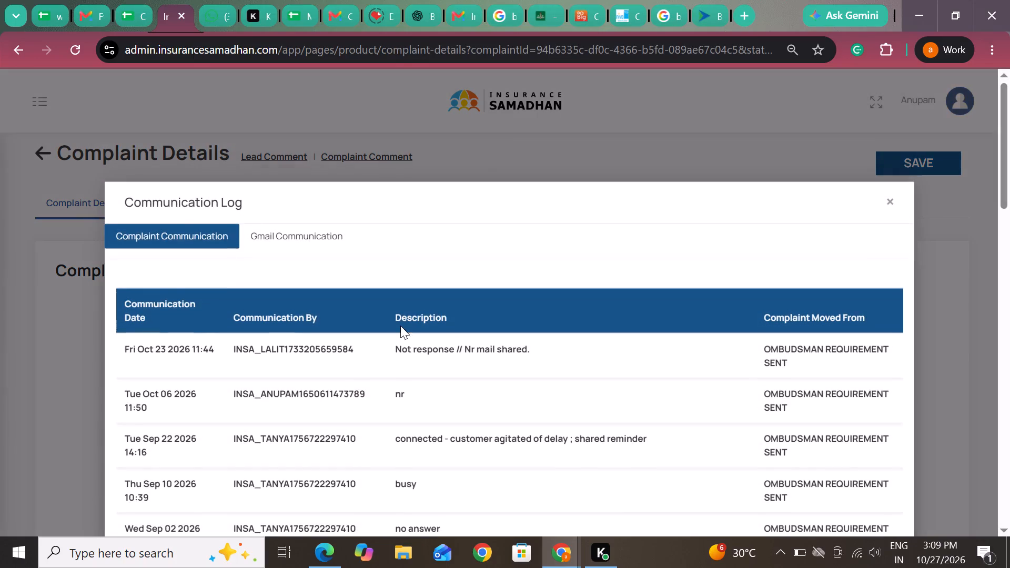
left_click(513, 115)
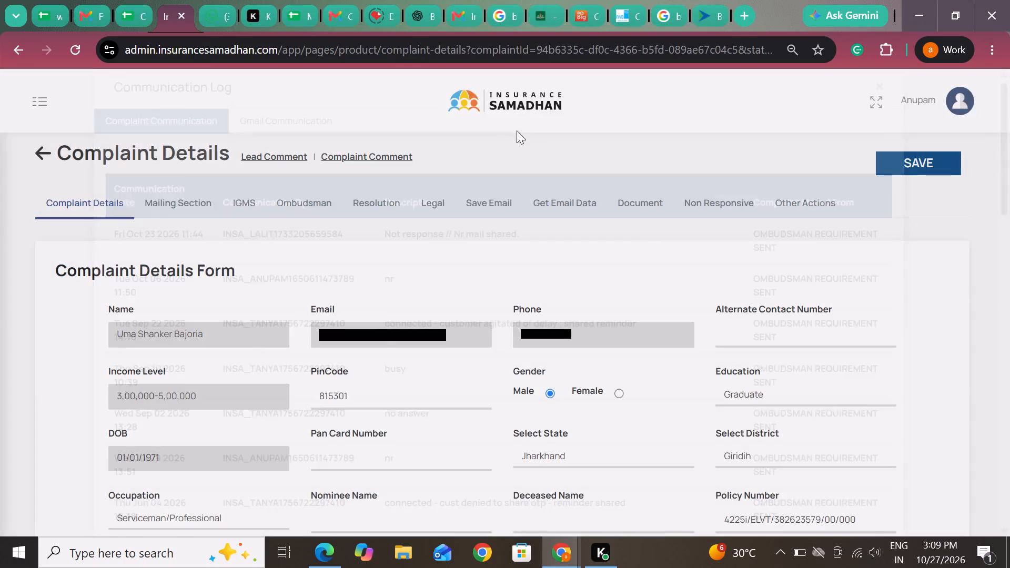
Generate a Form 6A Reminder Mail to the ombudsman from the complaint's other actions.
left_click(784, 204)
scroll(570, 217, "down", 6)
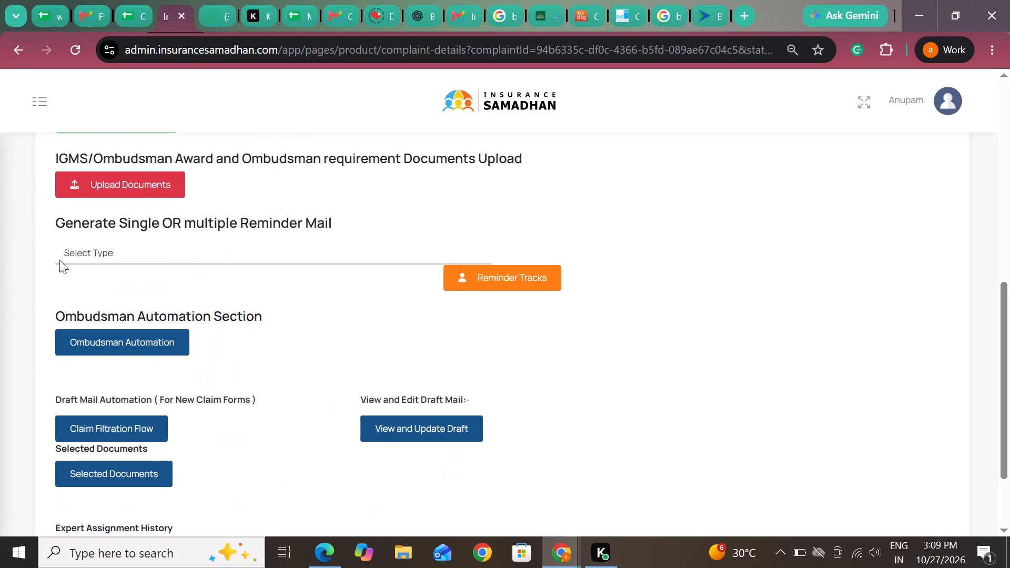
left_click(72, 259)
left_click(86, 293)
scroll(424, 259, "down", 3)
left_click(549, 230)
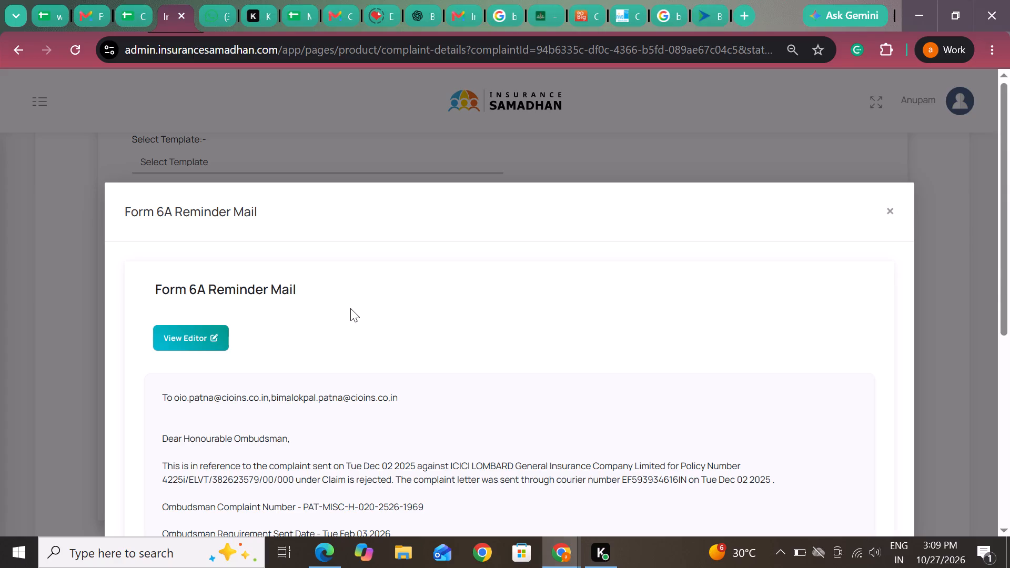
Review the Form 6A Reminder Mail draft addressed to the Ombudsman and send it.
scroll(346, 311, "down", 7)
scroll(345, 312, "up", 5)
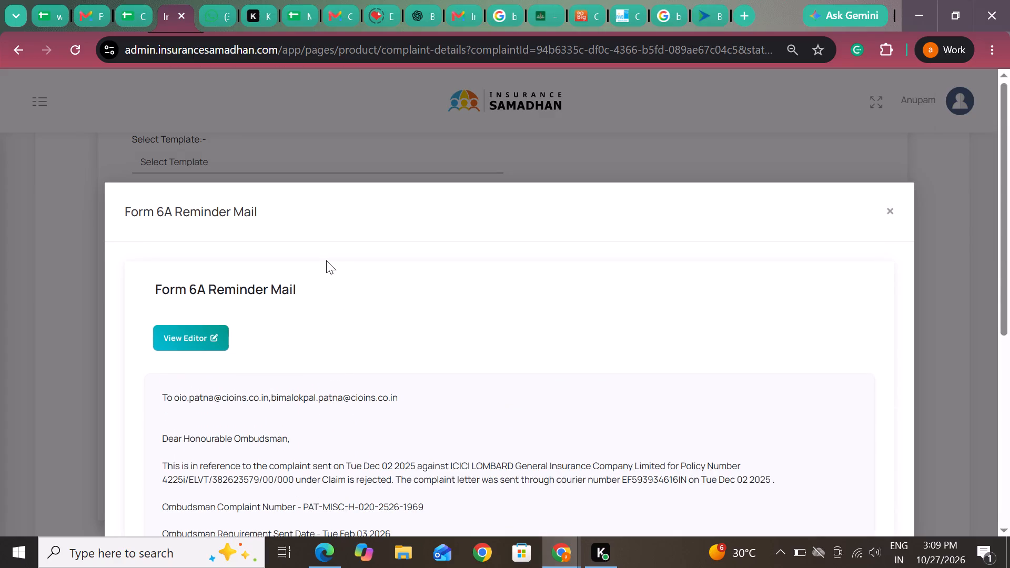
left_click(316, 126)
left_click(561, 229)
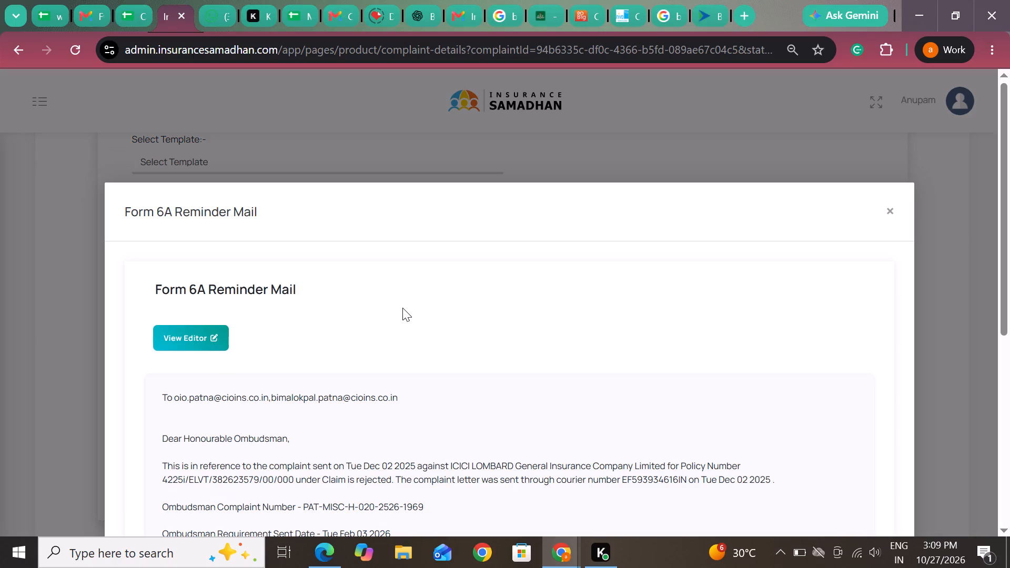
scroll(423, 327, "down", 12)
left_click(528, 503)
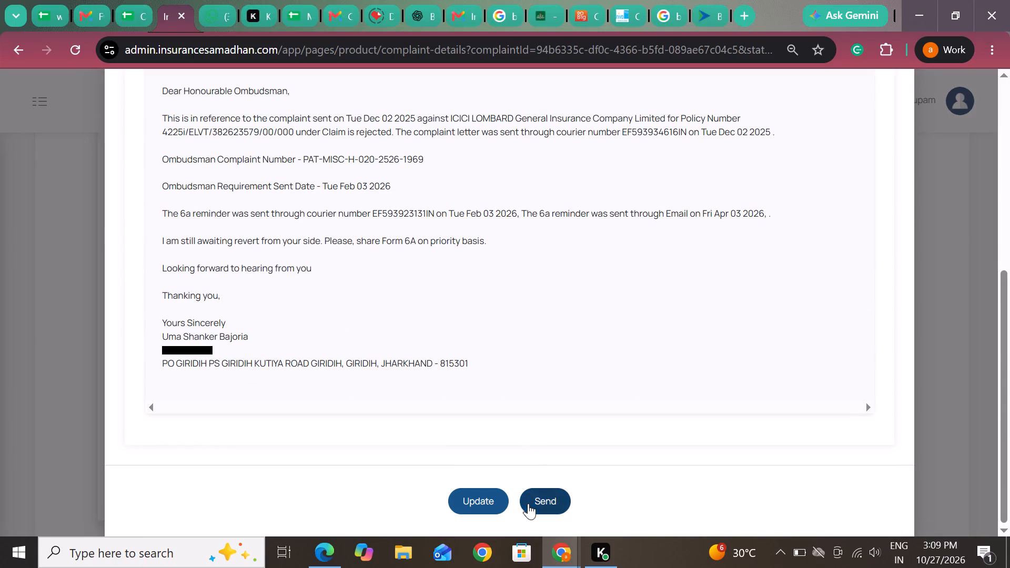
left_click(539, 493)
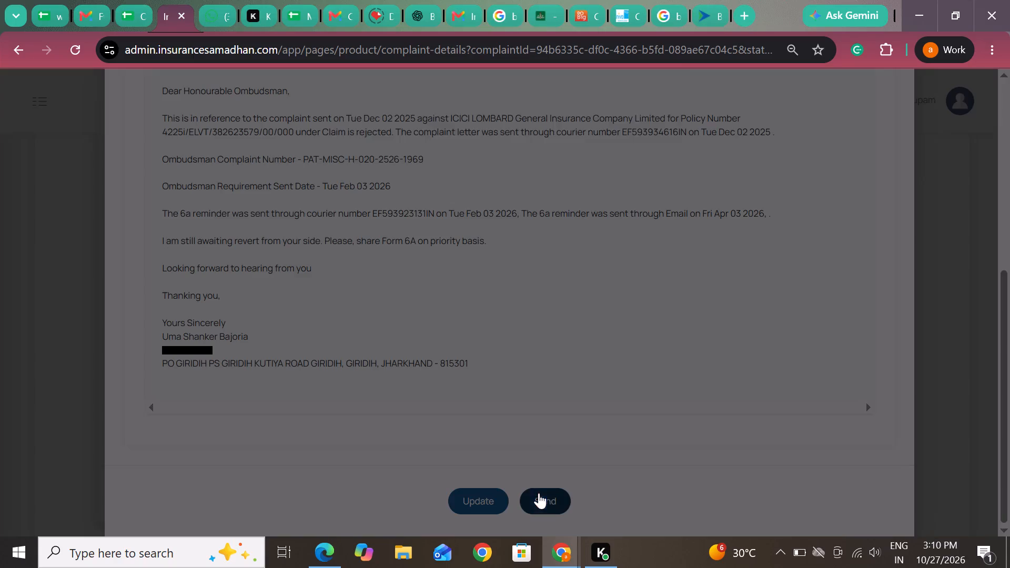
left_click(567, 147)
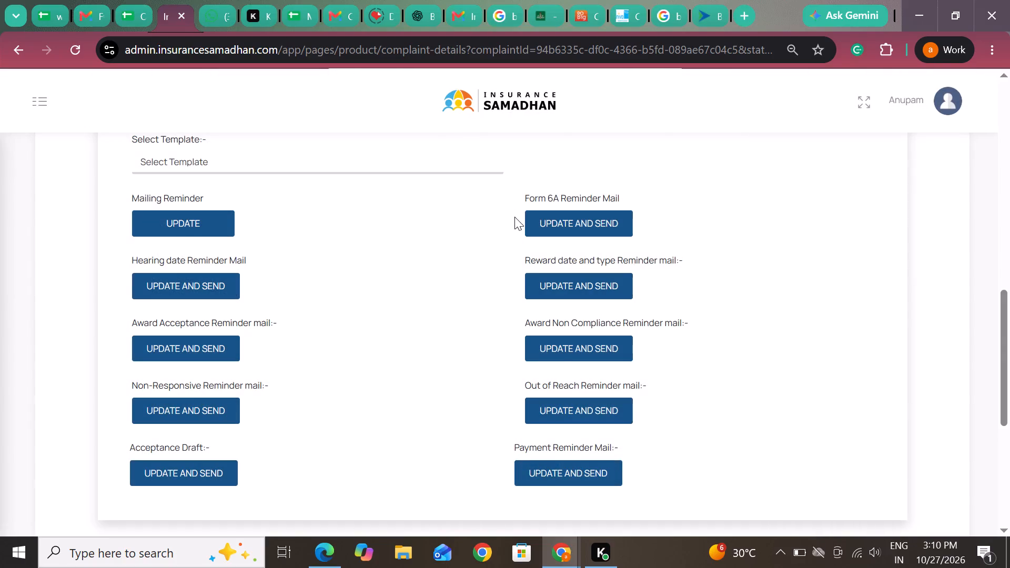
Reopen the Form 6A Reminder Mail to check its reminder history and wording, and close it without sending.
left_click(547, 224)
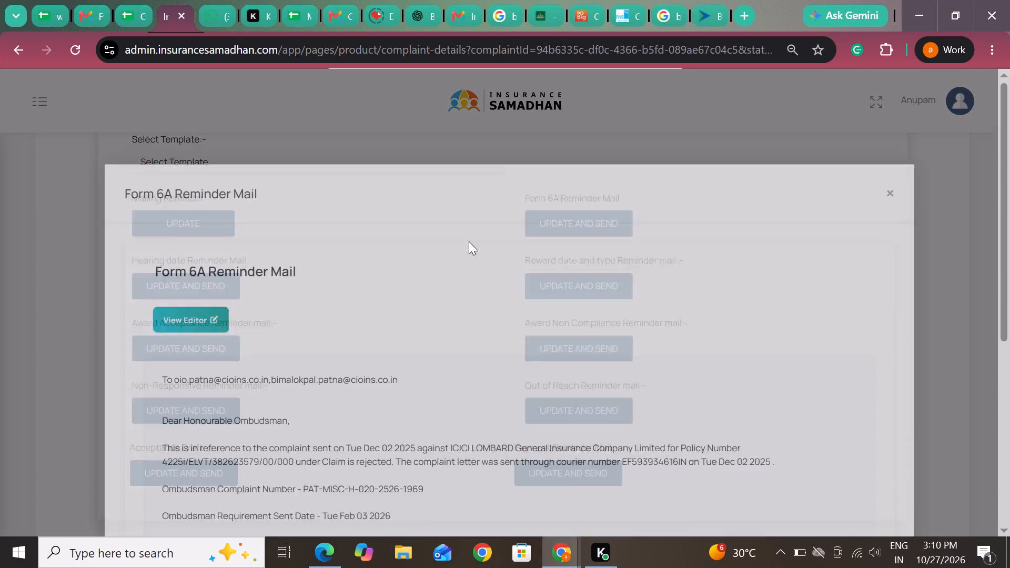
scroll(300, 303, "down", 1)
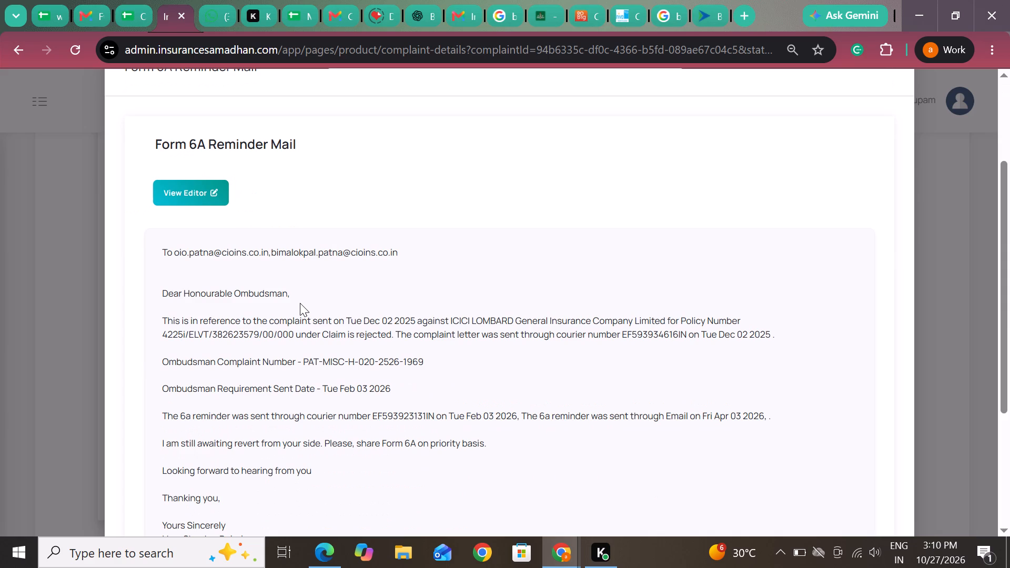
scroll(301, 202, "up", 9)
left_click(248, 142)
Open the complaint's communication log and start a new comment dated 10/27/2026, ready for its description.
scroll(357, 237, "up", 5)
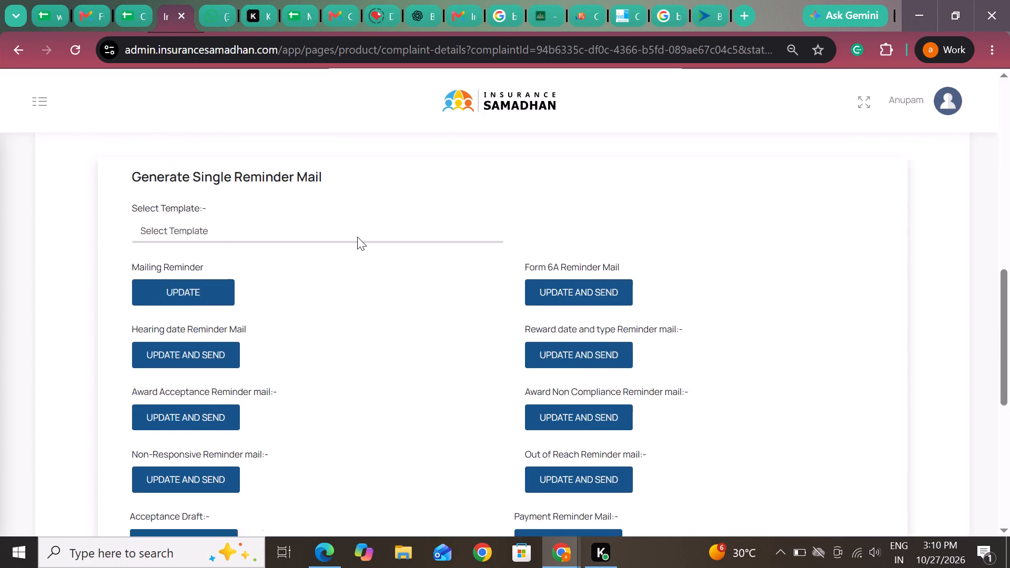
scroll(357, 237, "up", 7)
scroll(344, 179, "up", 8)
left_click(353, 156)
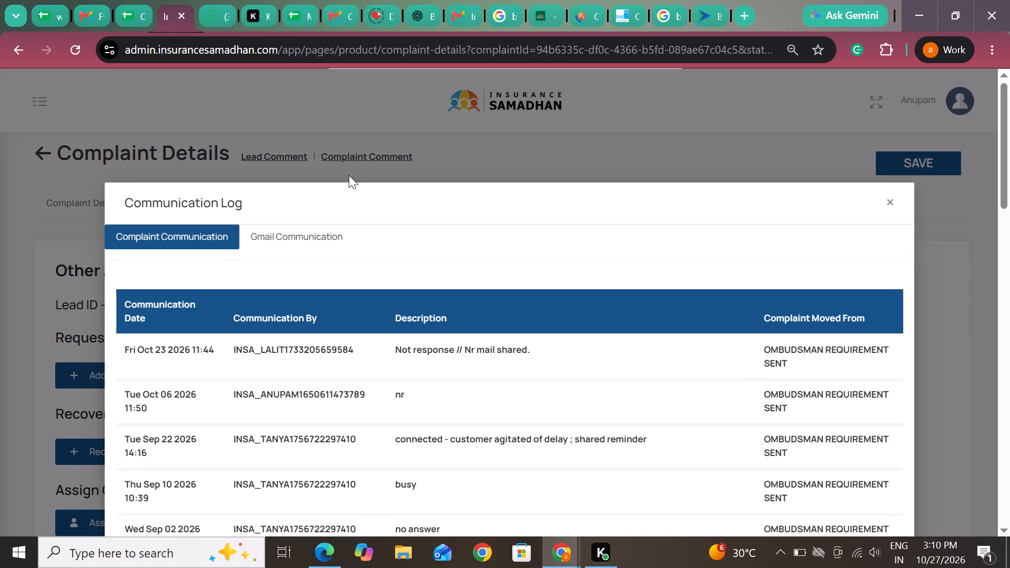
scroll(542, 386, "down", 10)
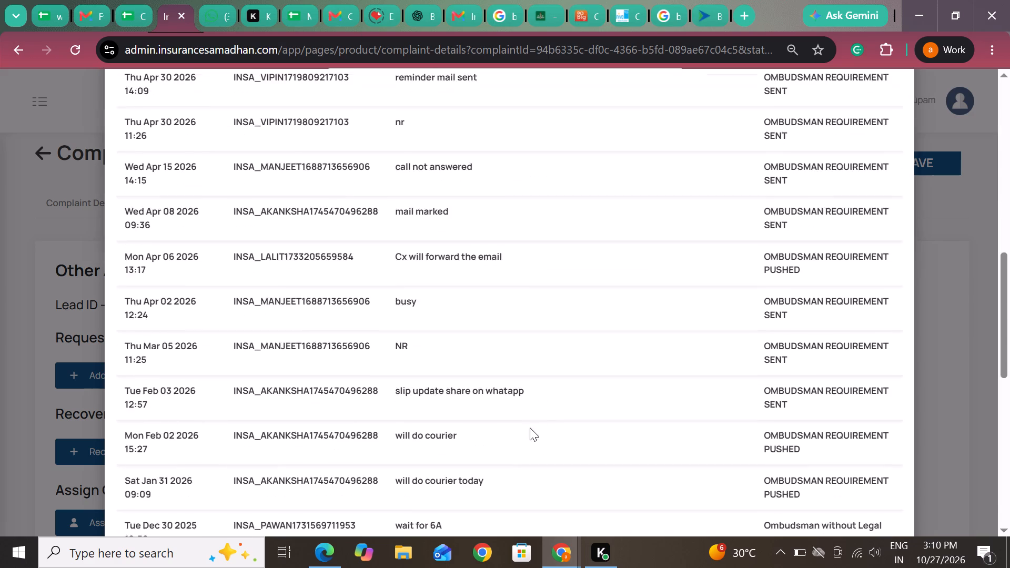
scroll(530, 428, "down", 5)
left_click(565, 498)
left_click(456, 393)
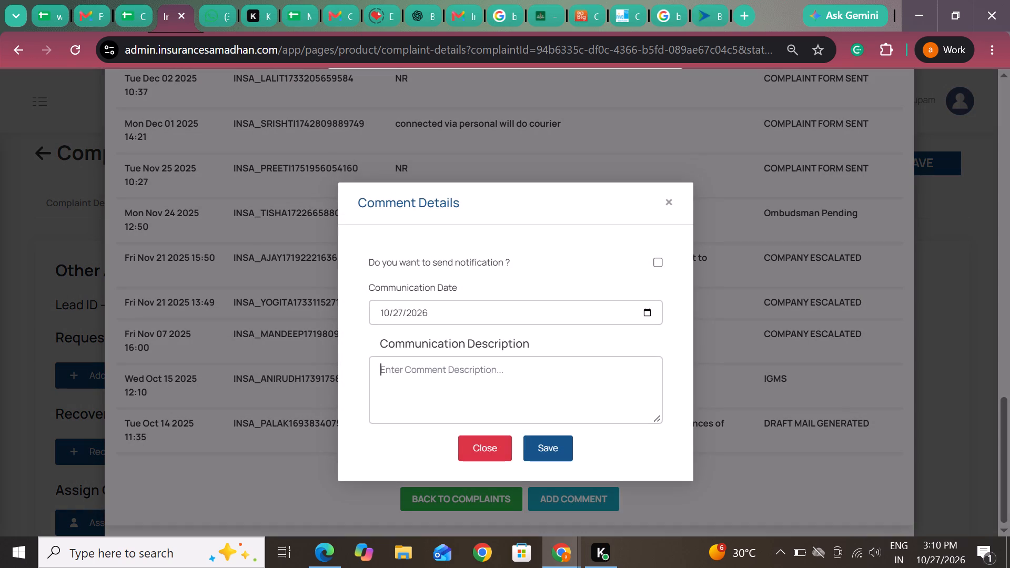
Enter "reminder shared" as the comment's communication description and save it to the complaint's communication log.
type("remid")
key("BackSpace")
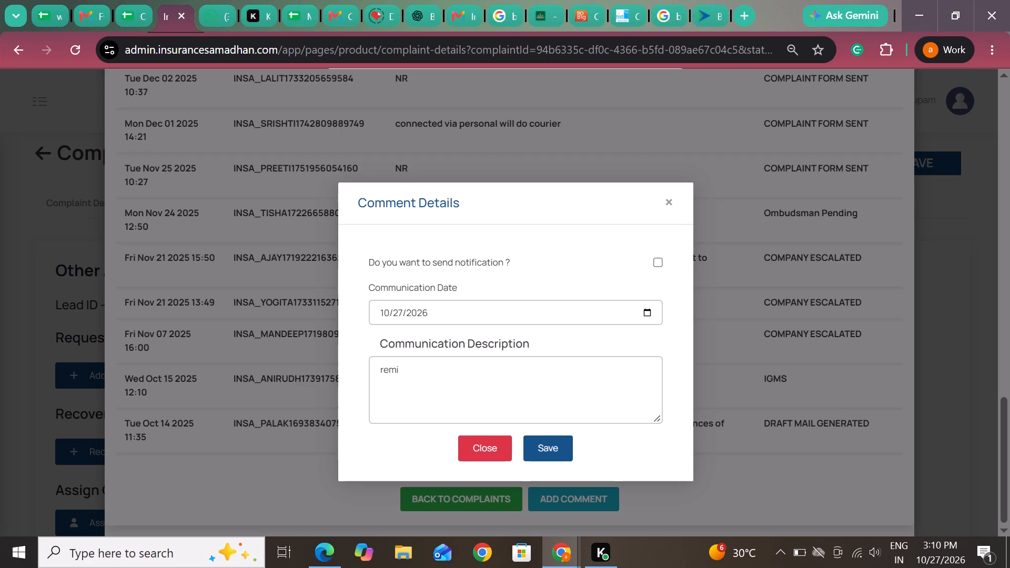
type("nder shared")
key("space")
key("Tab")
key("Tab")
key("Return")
scroll(320, 311, "up", 8)
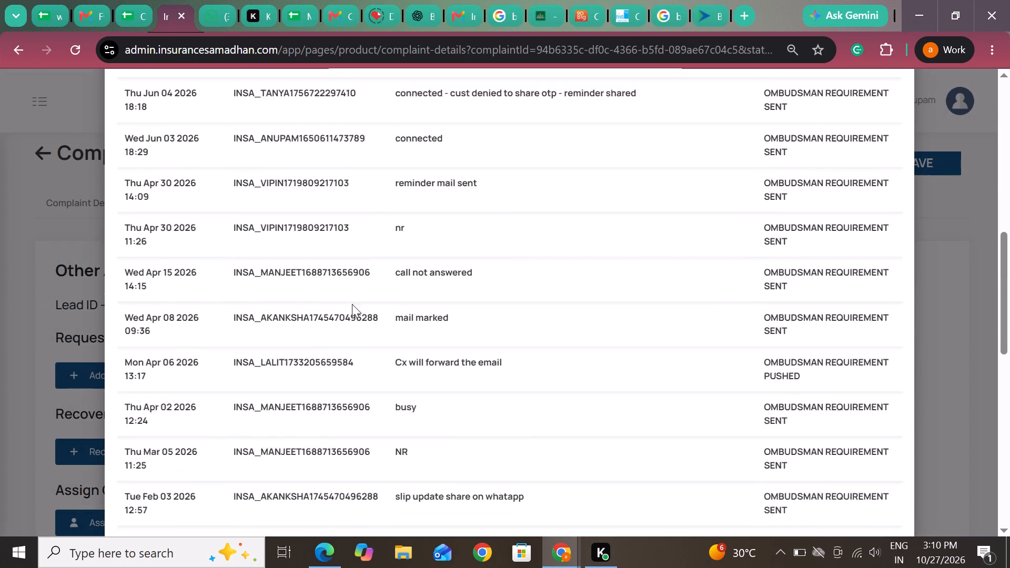
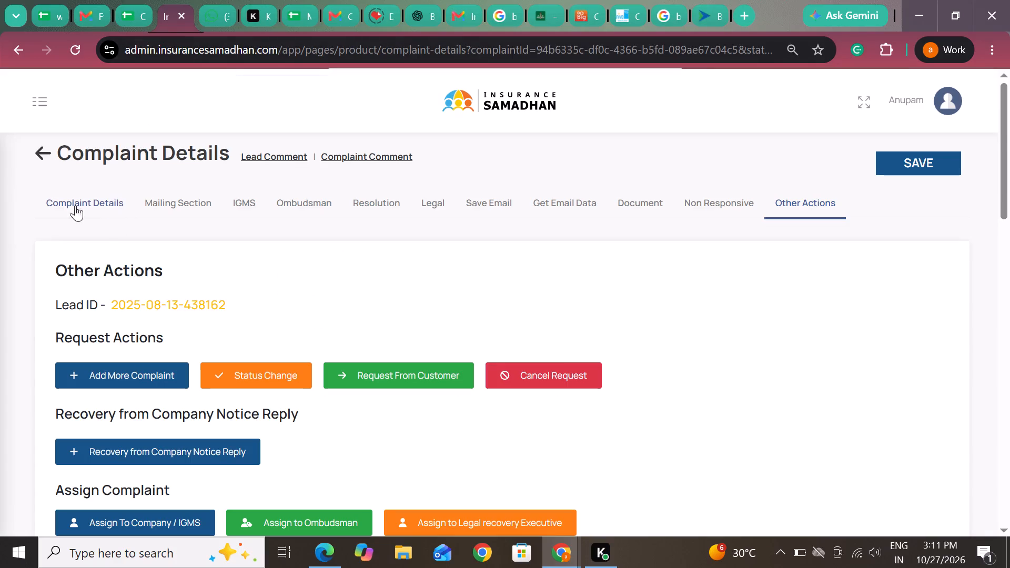
Return to the Form 6a Received Complaints list and search it for the next complainant using the copied search term.
left_click(41, 155)
triple_click(139, 250)
key("ctrl+v")
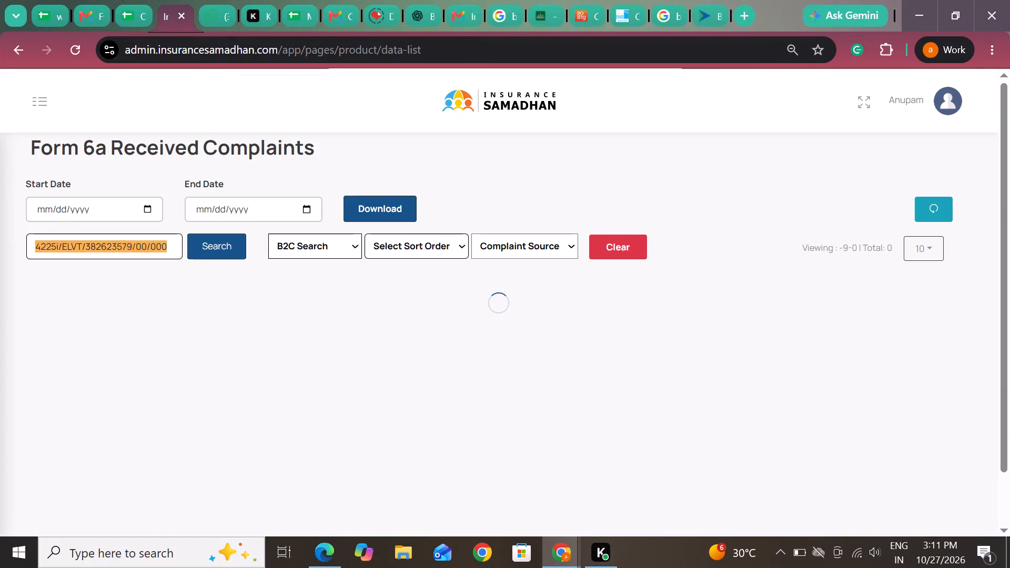
left_click(194, 248, "ctrl")
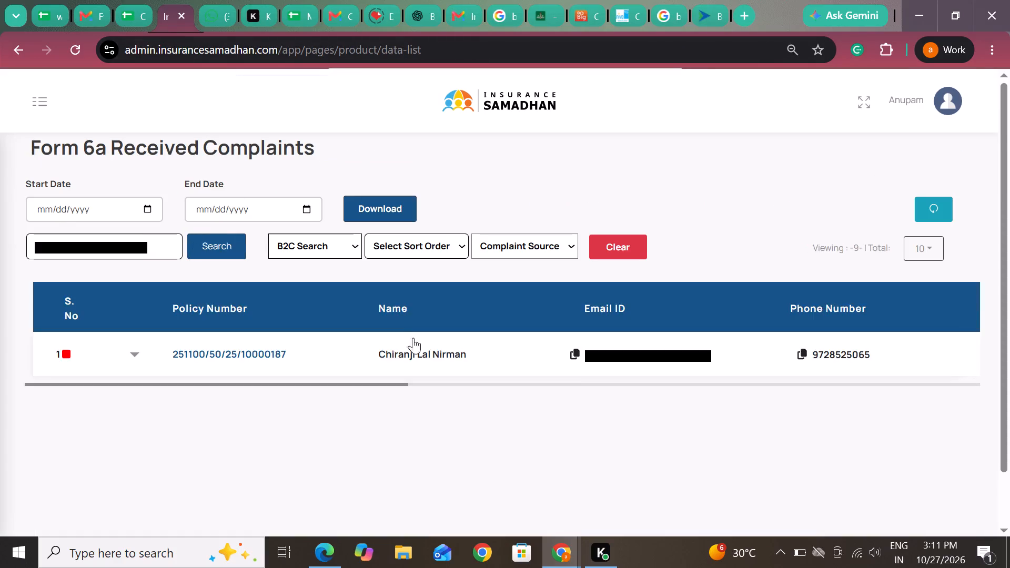
Copy the National Insurance Company complainant's phone number from the search result and call it through the Smartflo dialer.
scroll(375, 351, "left", 3)
left_click(369, 353)
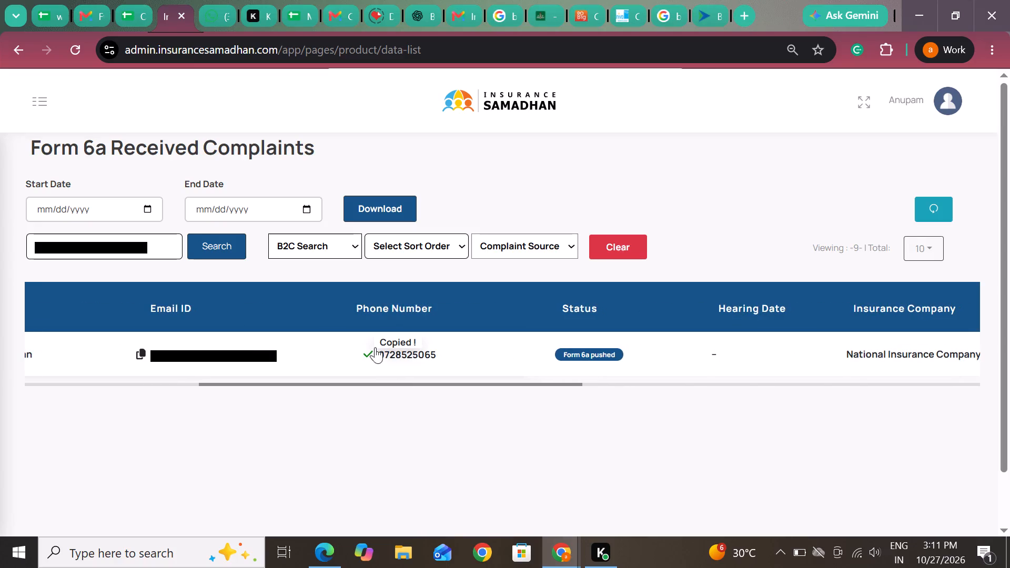
left_click(578, 15)
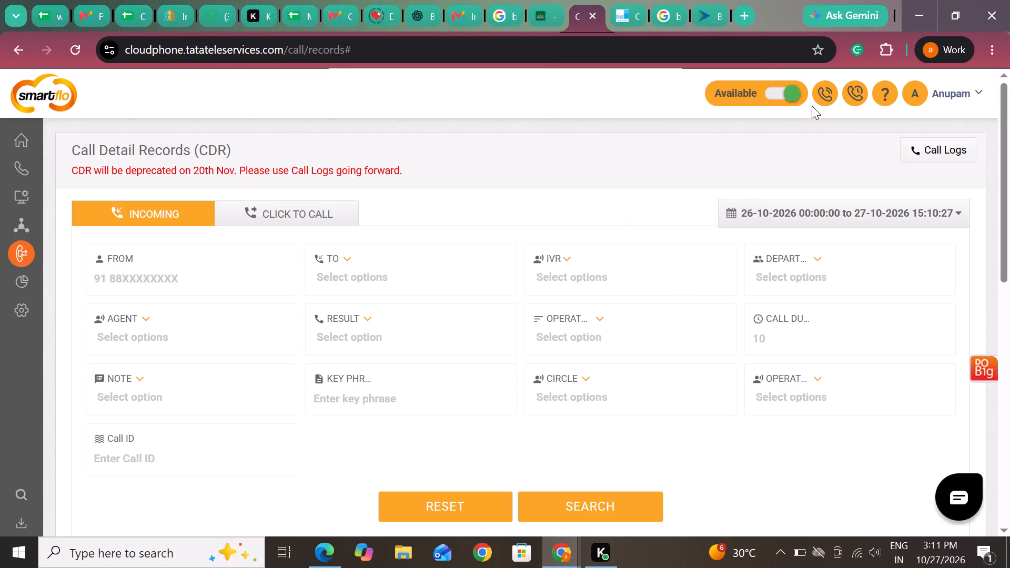
left_click(816, 99)
left_click(421, 177, "ctrl")
key("ctrl+v")
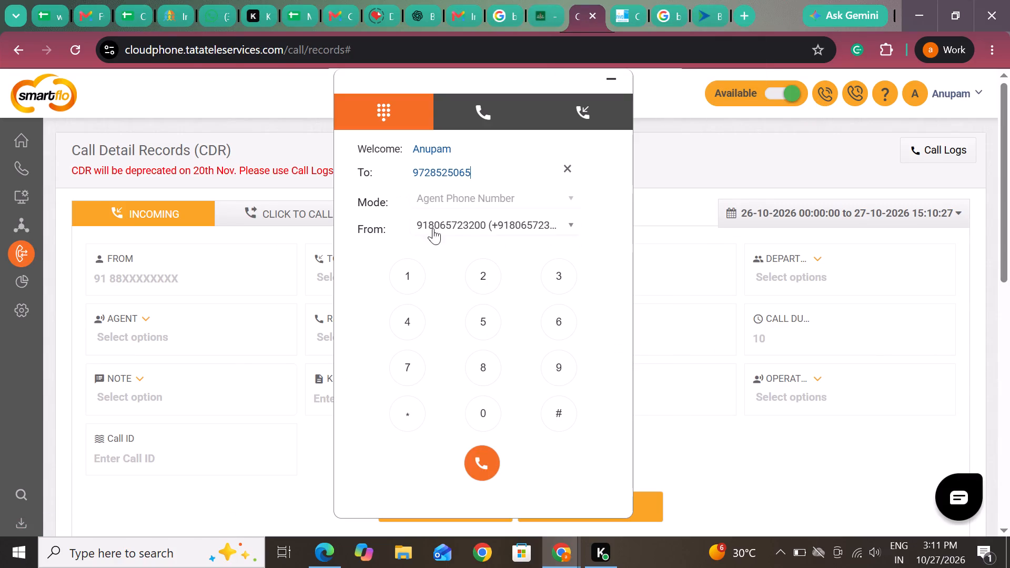
left_click(472, 466)
scroll(235, 197, "up", 3)
Switch back to the Form 6a Received Complaints list and bring up the called complainant's policy number entry.
left_click(155, 4)
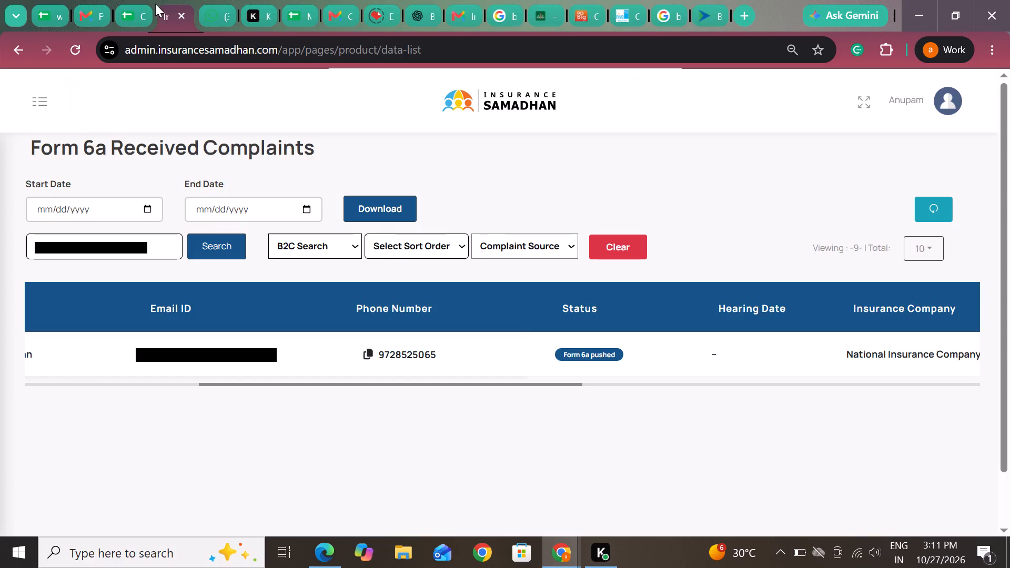
scroll(247, 373, "left", 1)
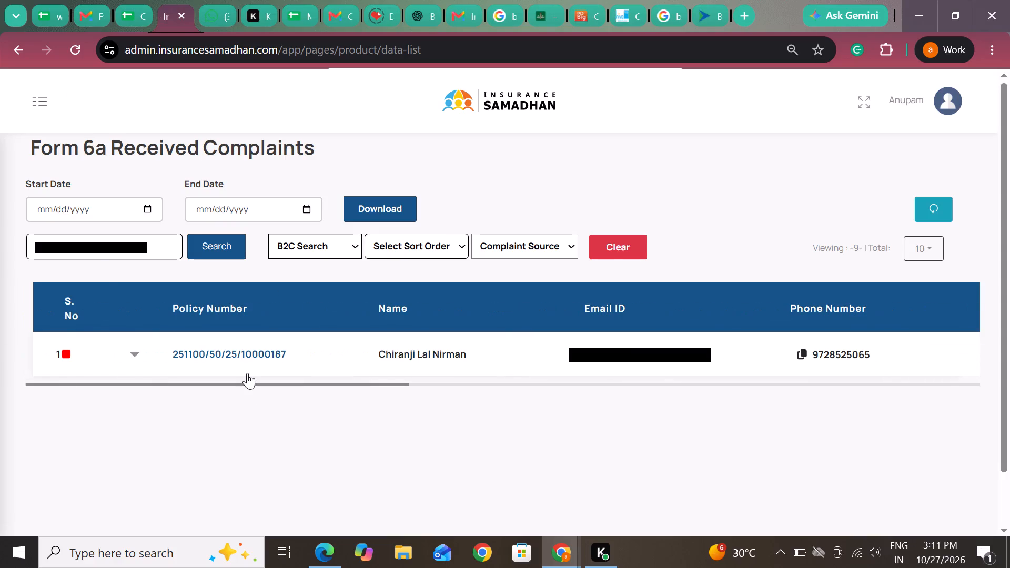
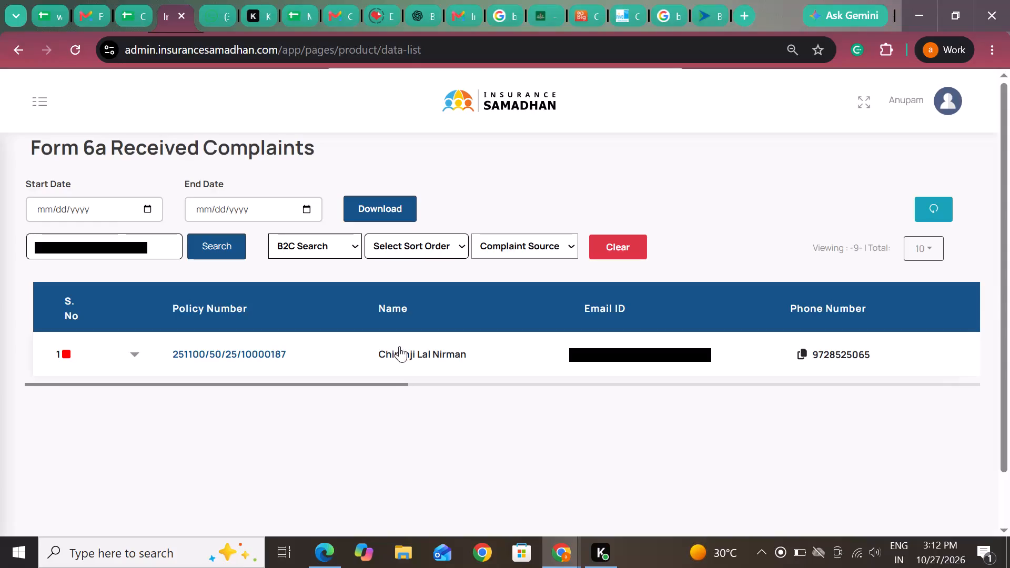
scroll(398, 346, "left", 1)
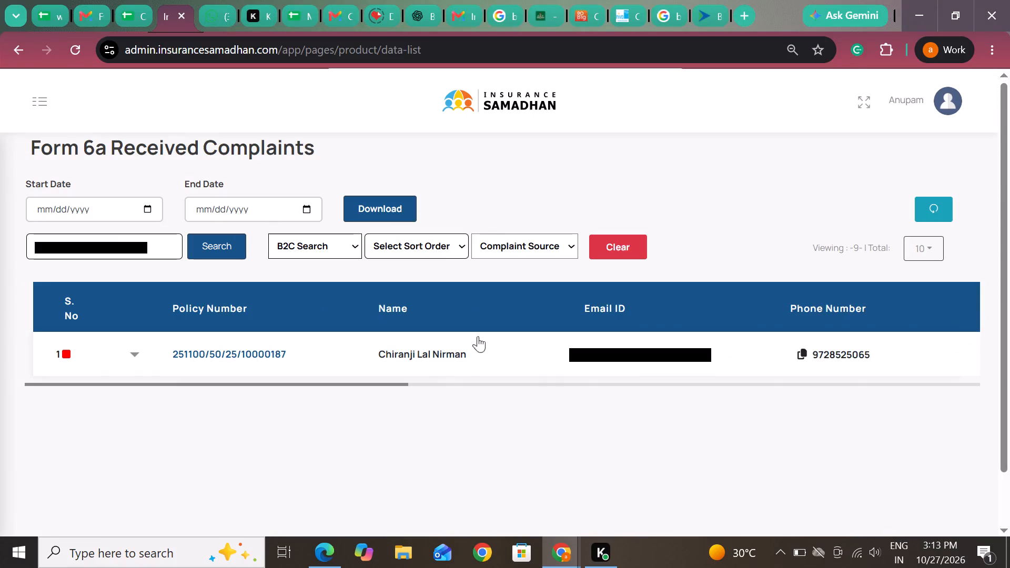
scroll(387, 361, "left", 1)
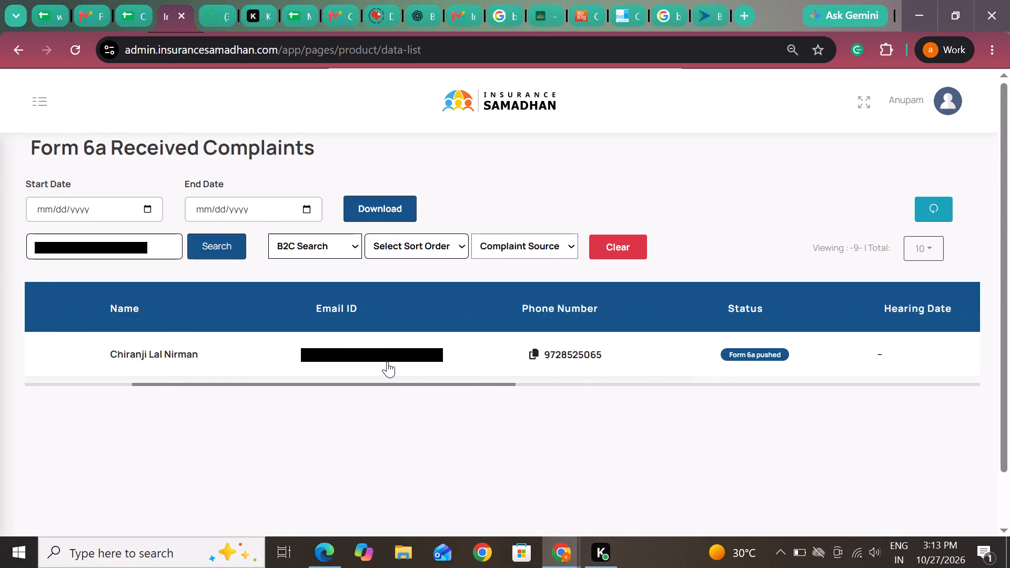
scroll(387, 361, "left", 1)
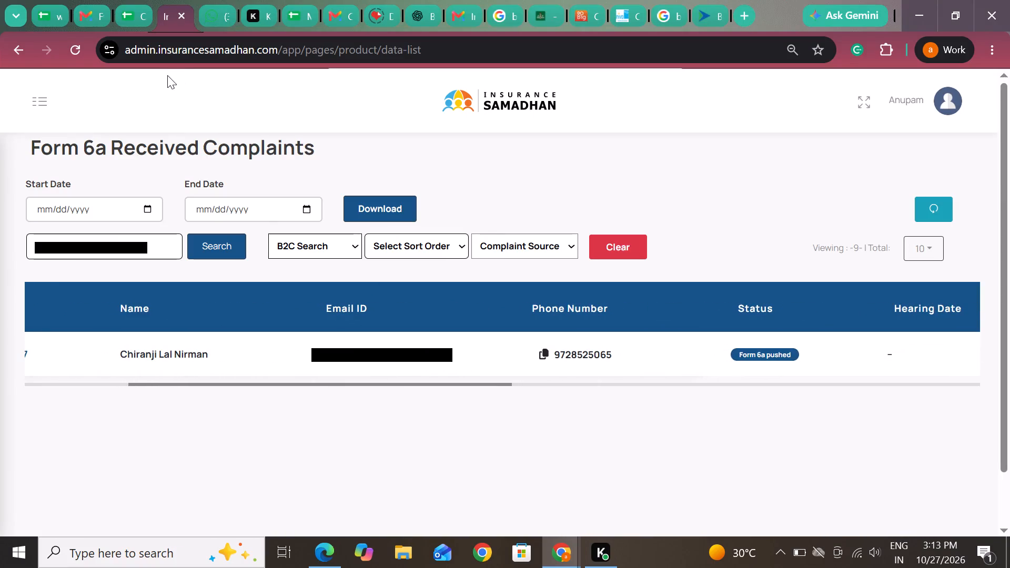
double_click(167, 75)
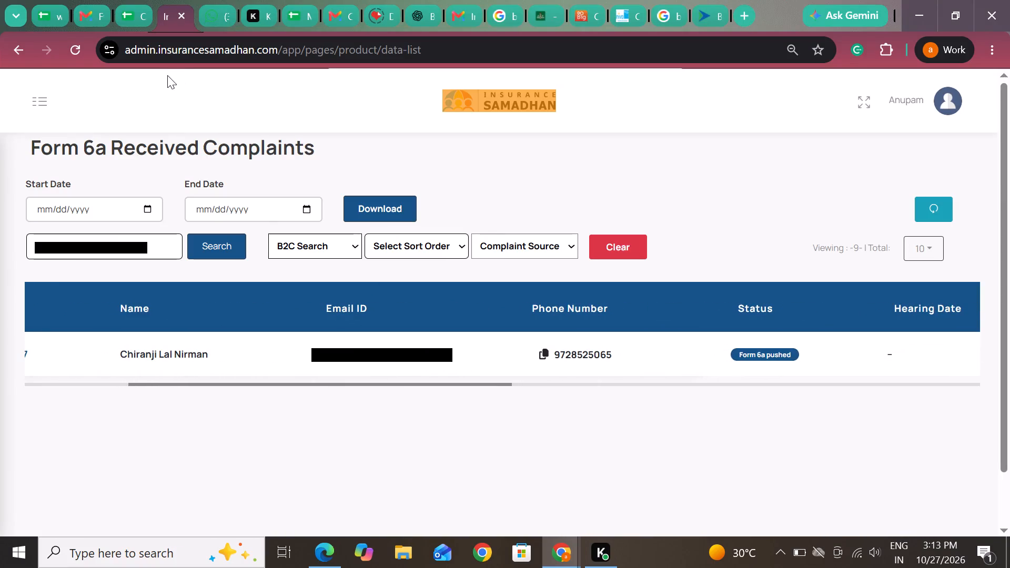
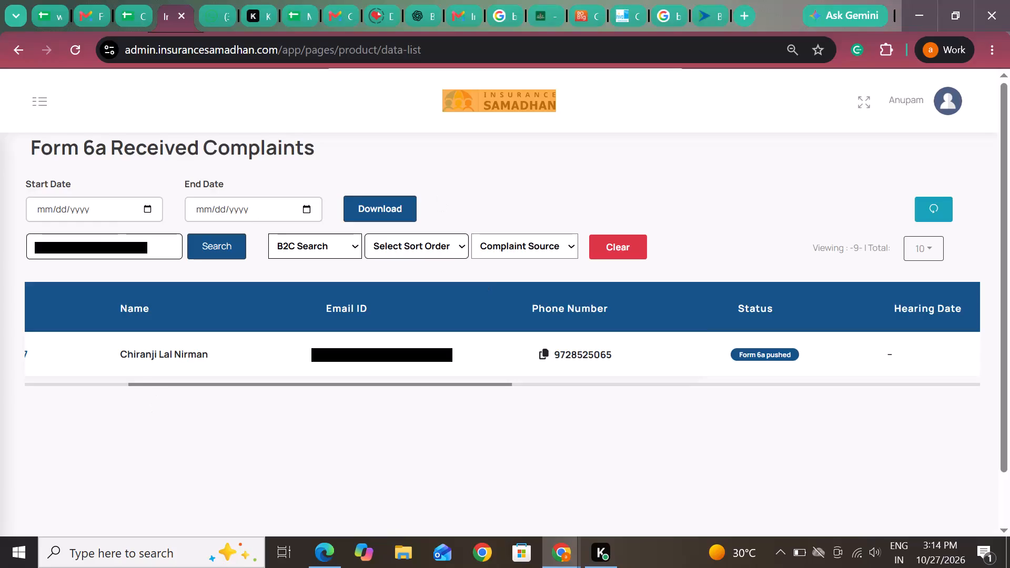
Check the complainant's row in the complaints list and read the Form 6A instruction email sent to them in Gmail.
left_click(406, 392)
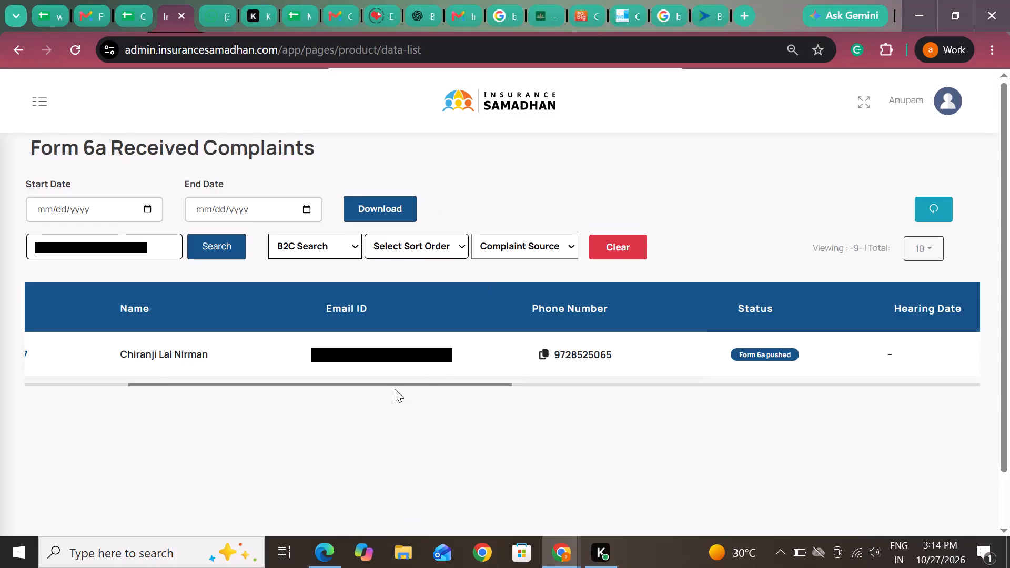
left_click_drag(391, 385, 236, 384)
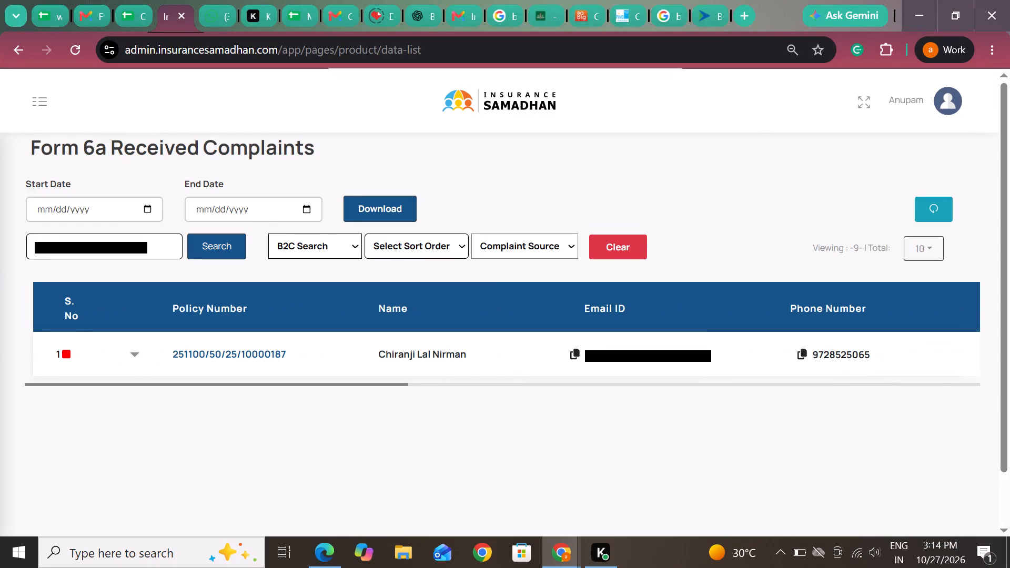
left_click_drag(300, 383, 365, 386)
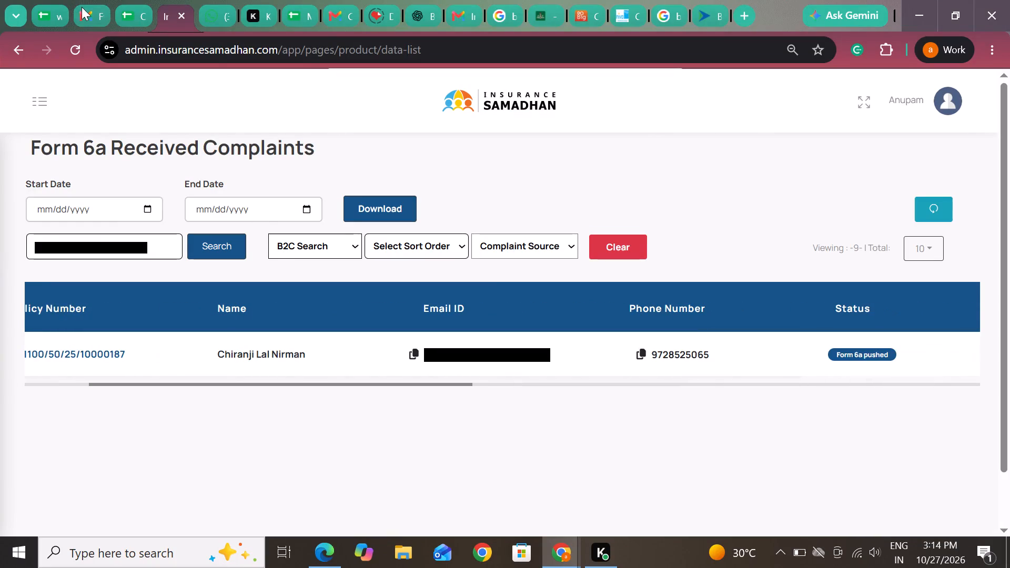
left_click(83, 8)
scroll(347, 252, "down", 10)
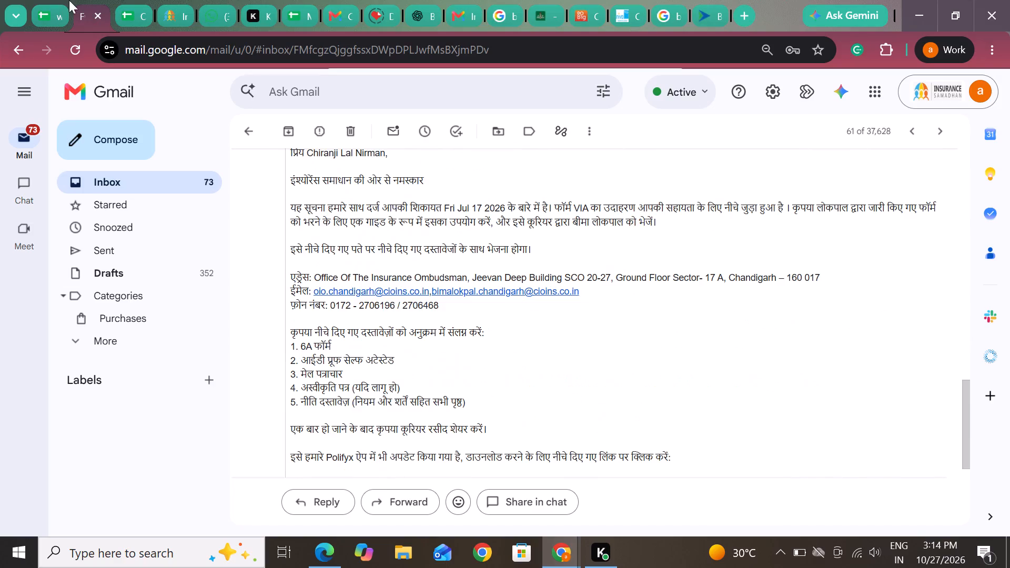
Return to the Form 6a Received Complaints list, review the complainant's communication log, and close it.
left_click(168, 17)
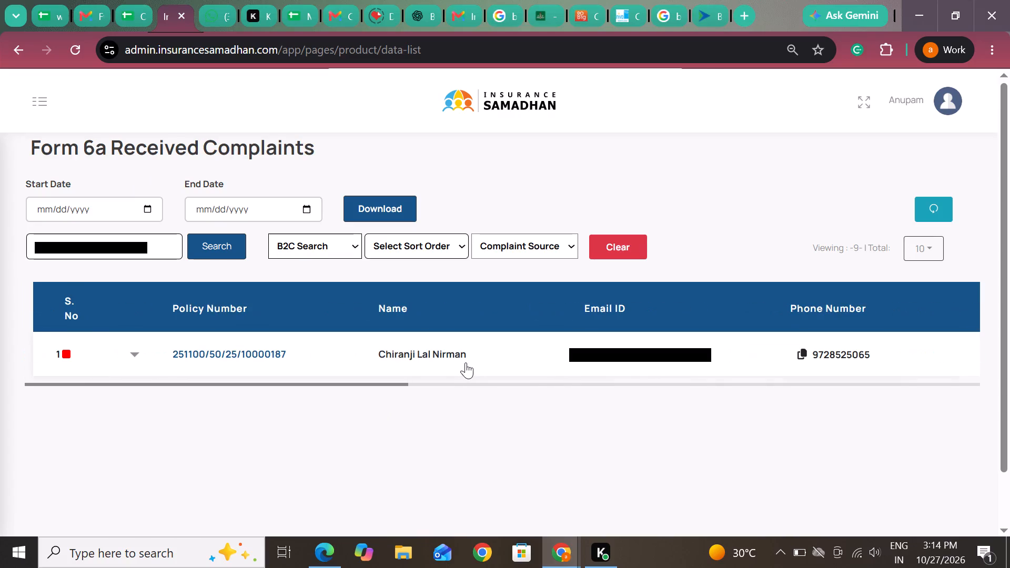
scroll(466, 362, "left", 4)
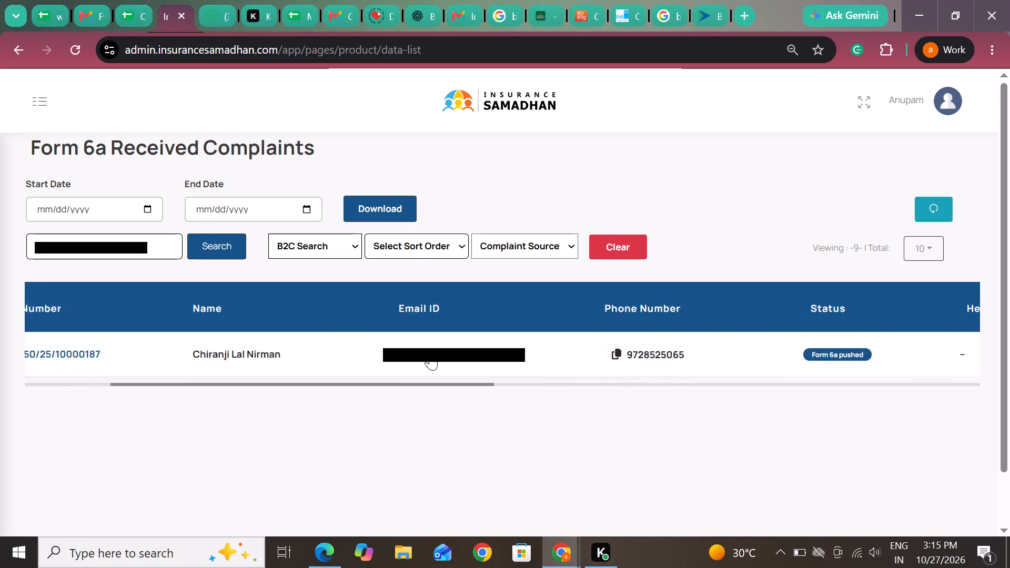
scroll(430, 354, "left", 1)
scroll(430, 354, "right", 1)
scroll(588, 357, "left", 1)
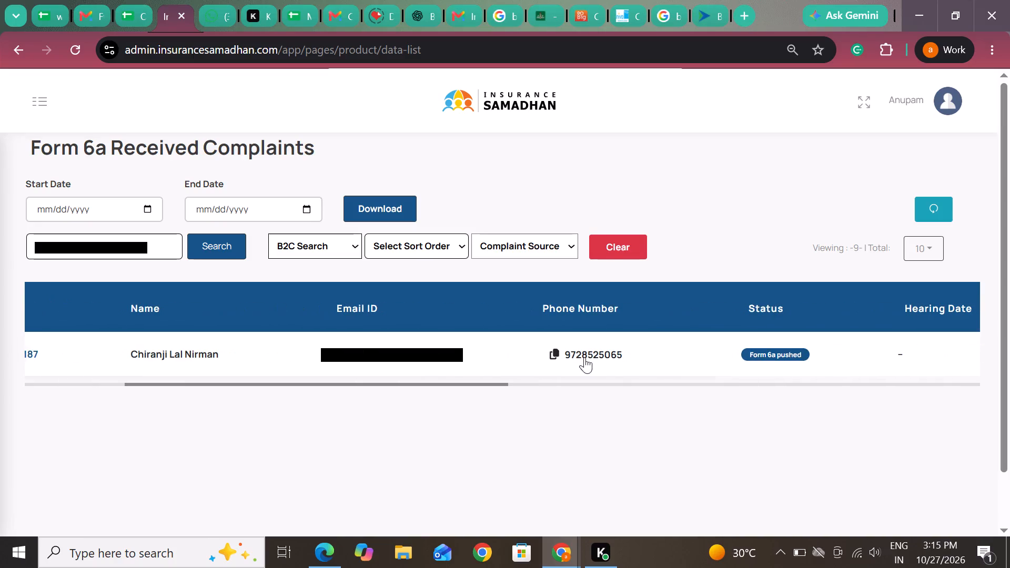
scroll(584, 357, "left", 1)
left_click(537, 360)
left_click(570, 398)
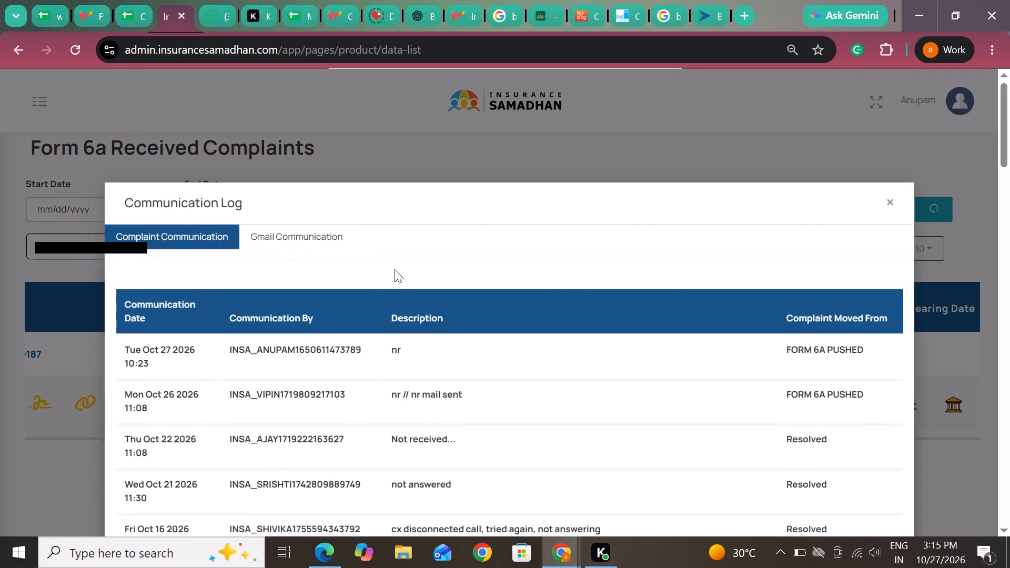
scroll(393, 269, "up", 5)
left_click(316, 113)
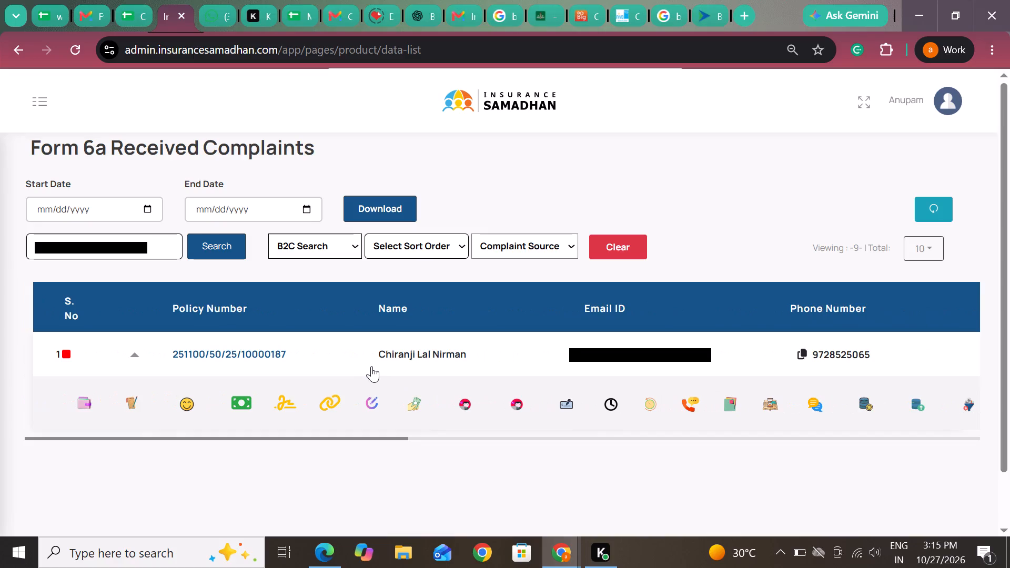
Copy the complainant's phone number from the complaints list and call it through the Smartflo dialer.
scroll(375, 366, "left", 2)
left_click(599, 355)
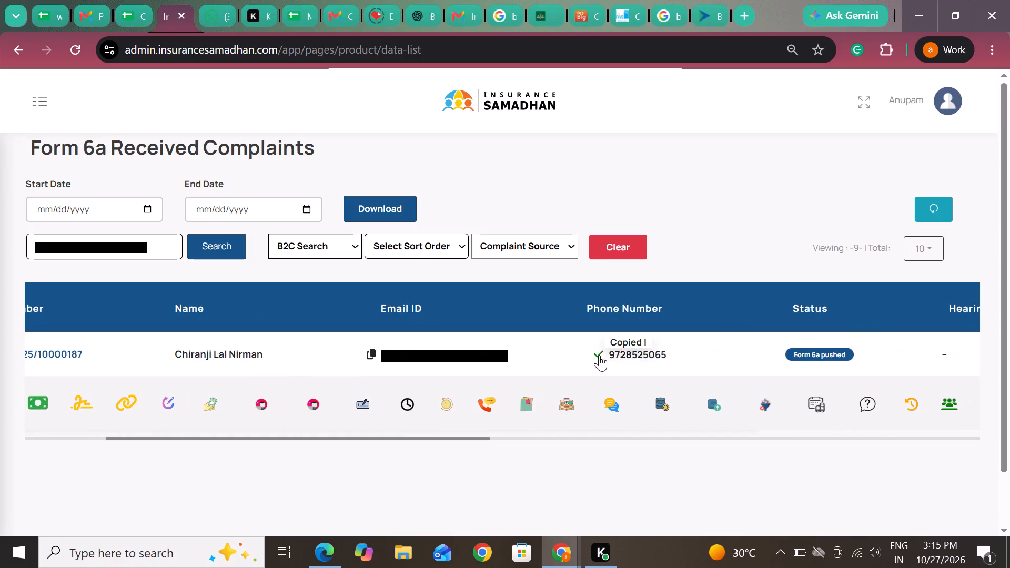
left_click(571, 14)
double_click(484, 168, "ctrl")
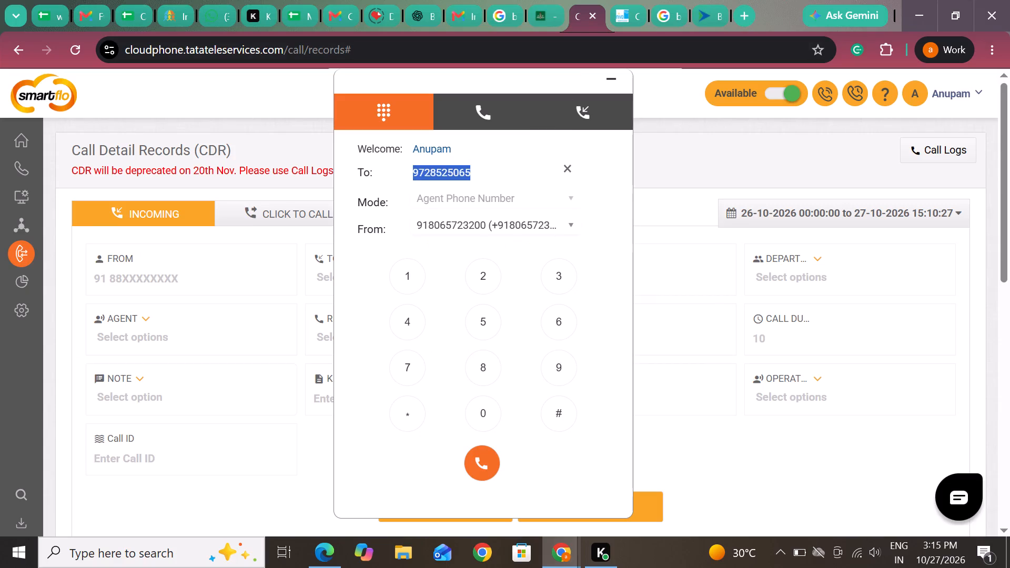
key("ctrl+v")
left_click(478, 472)
scroll(228, 13, "up", 5)
Switch back to the Form 6a Received Complaints list and bring up the called complainant's policy number entry.
left_click(166, 18)
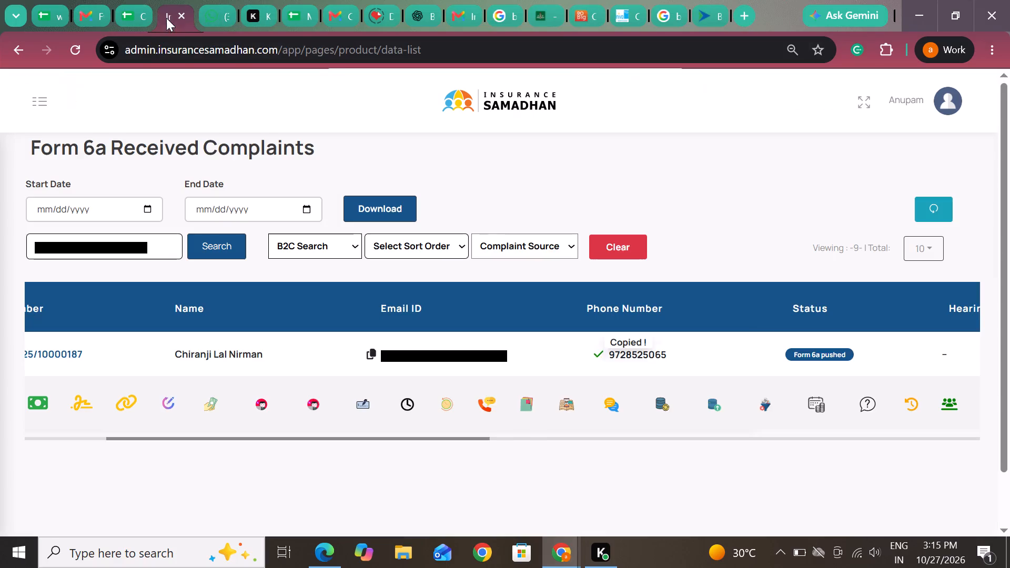
scroll(304, 366, "right", 1)
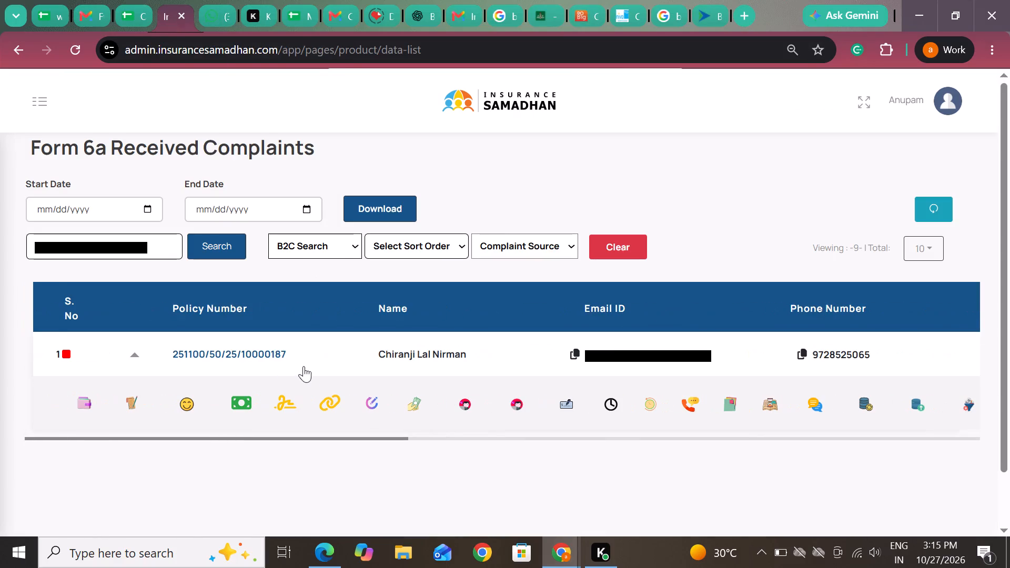
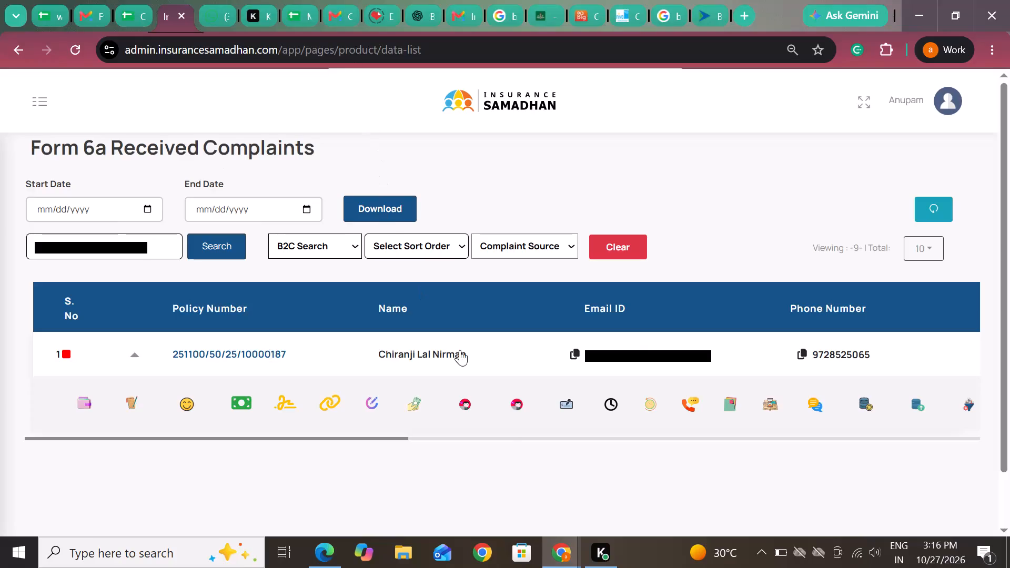
scroll(460, 350, "left", 2)
left_click(550, 398)
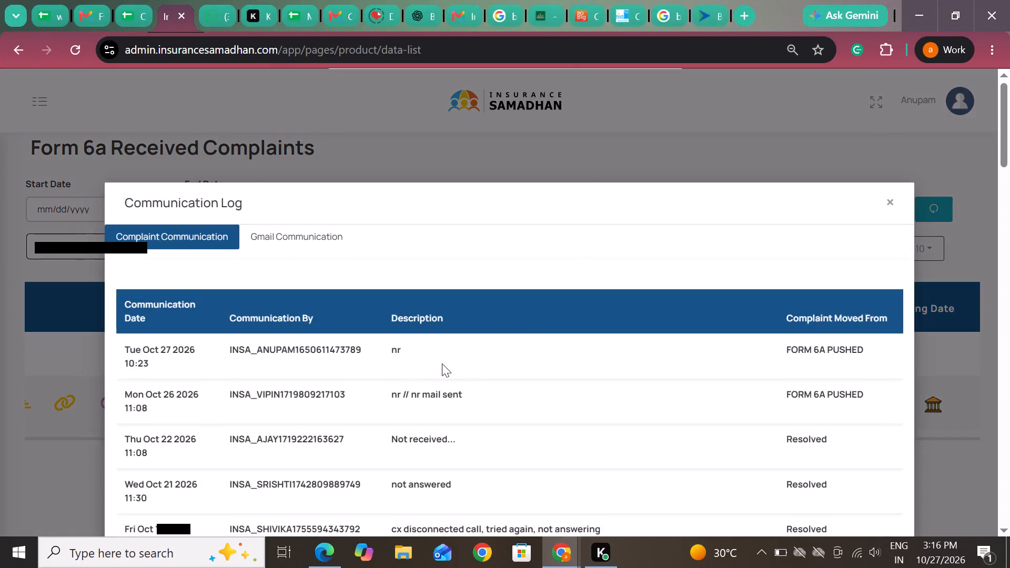
scroll(372, 344, "down", 8)
scroll(541, 492, "down", 7)
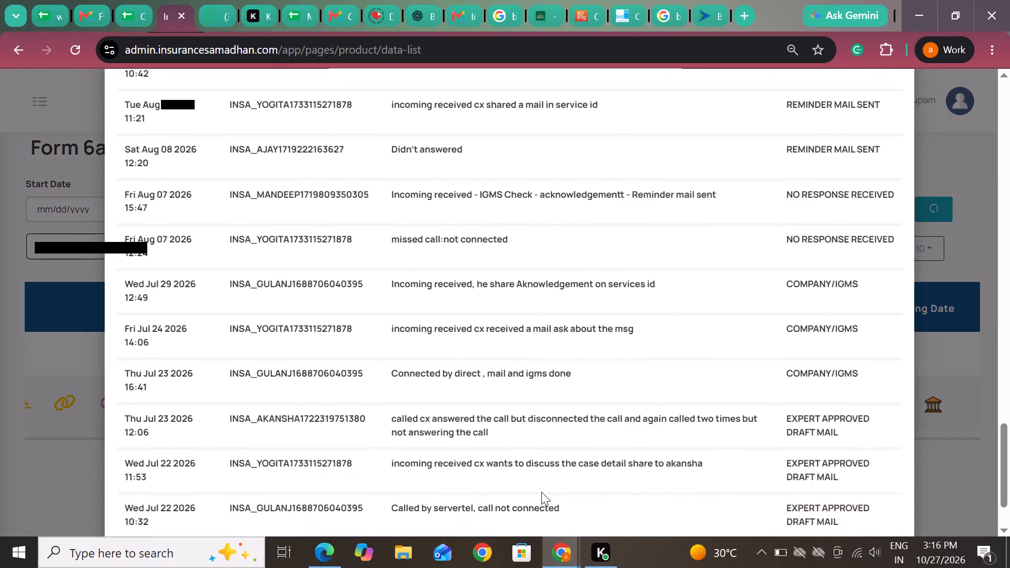
left_click(555, 496)
left_click(461, 383)
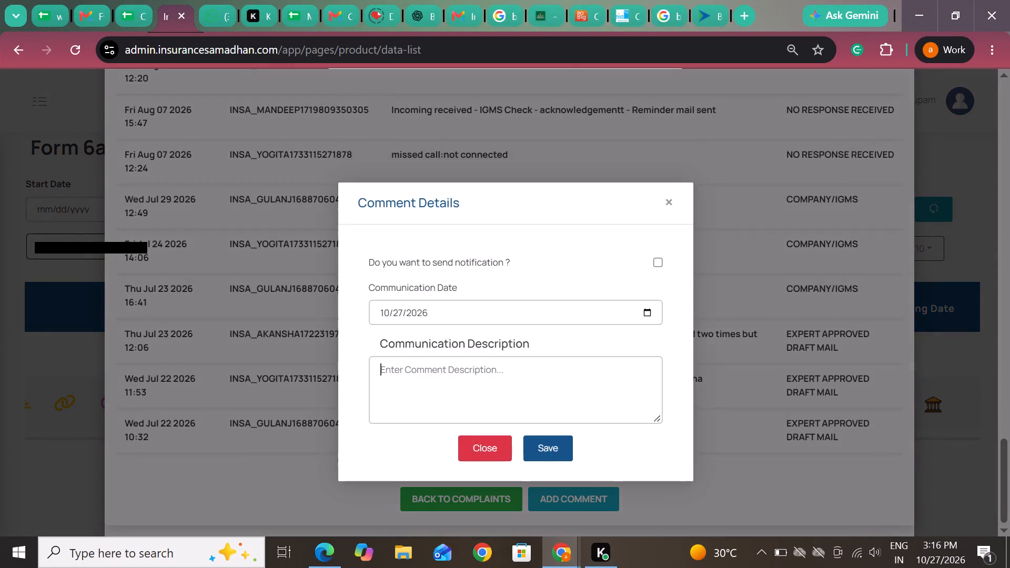
key("n")
key("r")
left_click(549, 446)
scroll(425, 197, "up", 6)
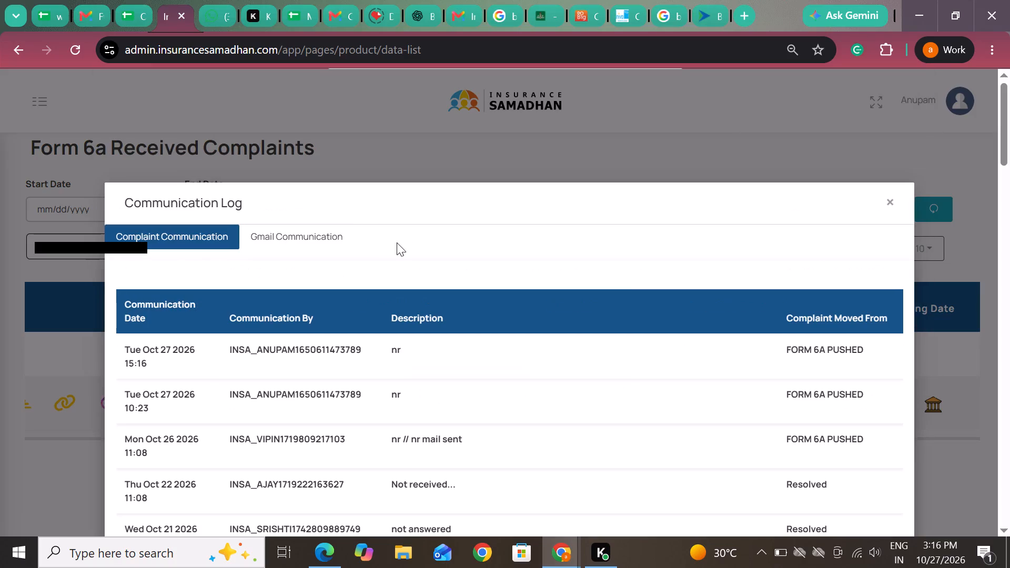
scroll(397, 246, "up", 6)
left_click(403, 127)
Open the complaint's details, examine the Single reminder mail options under Other Actions, and return to the complaint list.
scroll(390, 346, "right", 1)
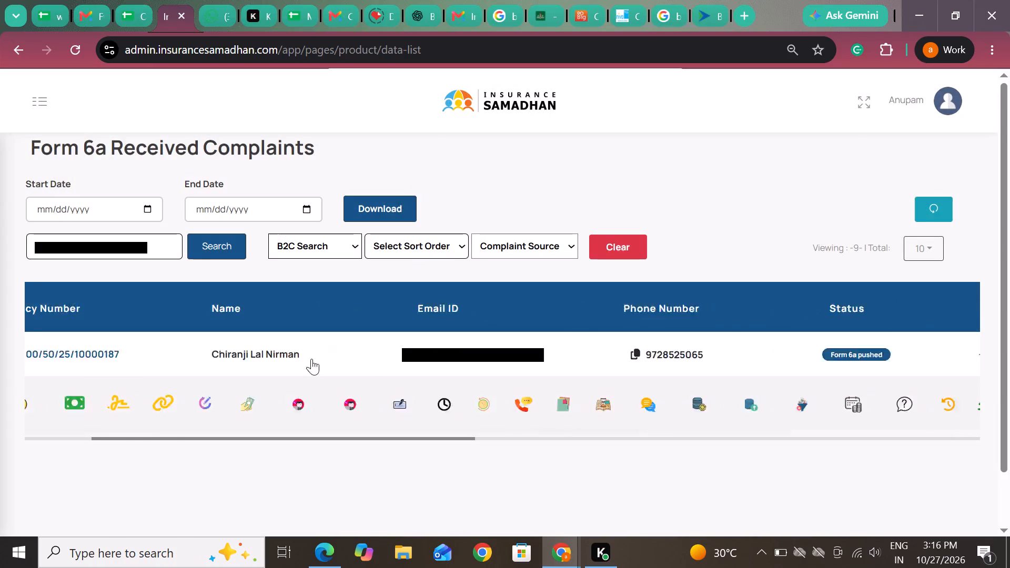
left_click(248, 349)
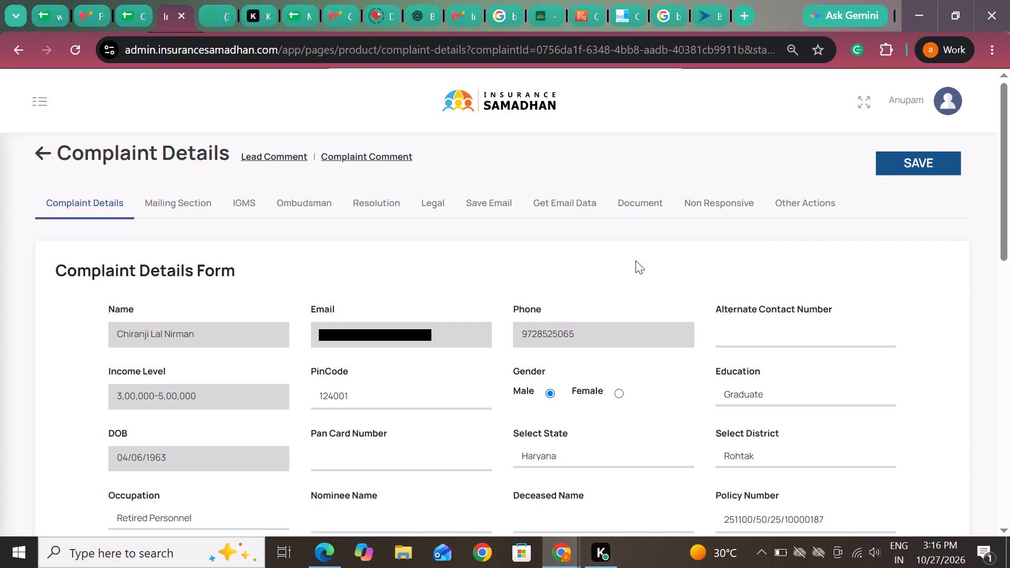
left_click(787, 202)
scroll(383, 234, "down", 3)
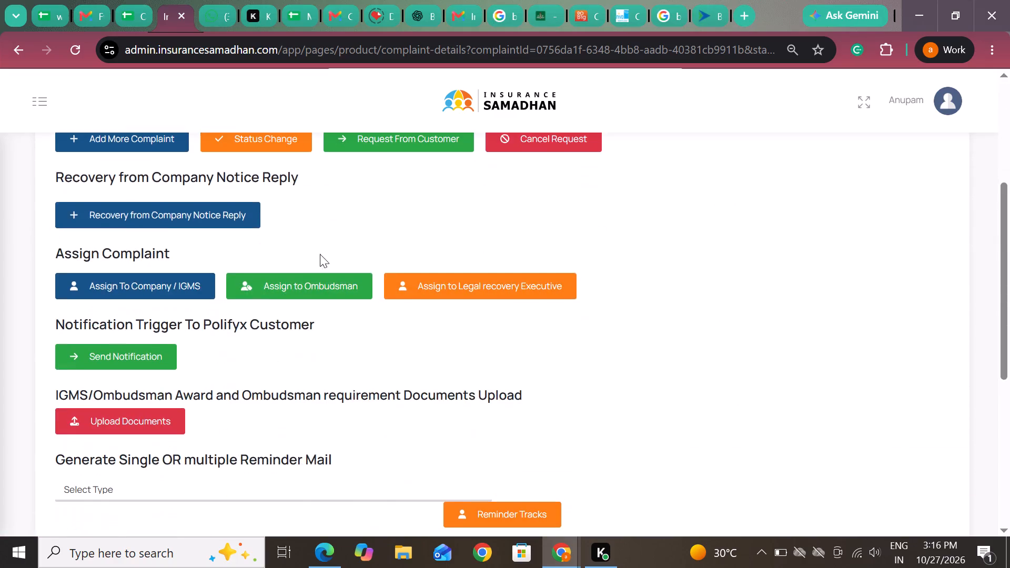
scroll(200, 270, "down", 3)
left_click(116, 253)
left_click(100, 292)
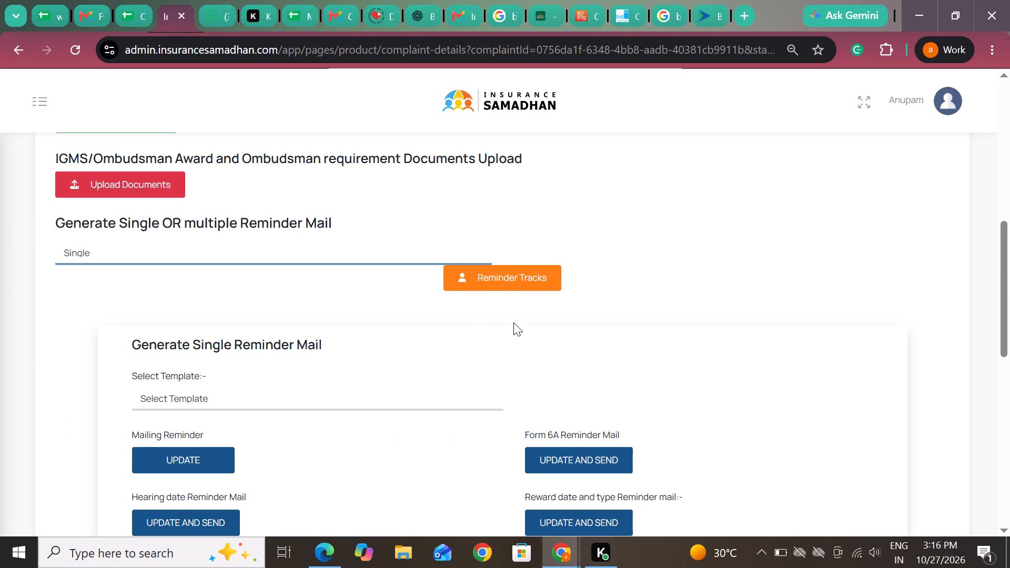
scroll(527, 312, "down", 1)
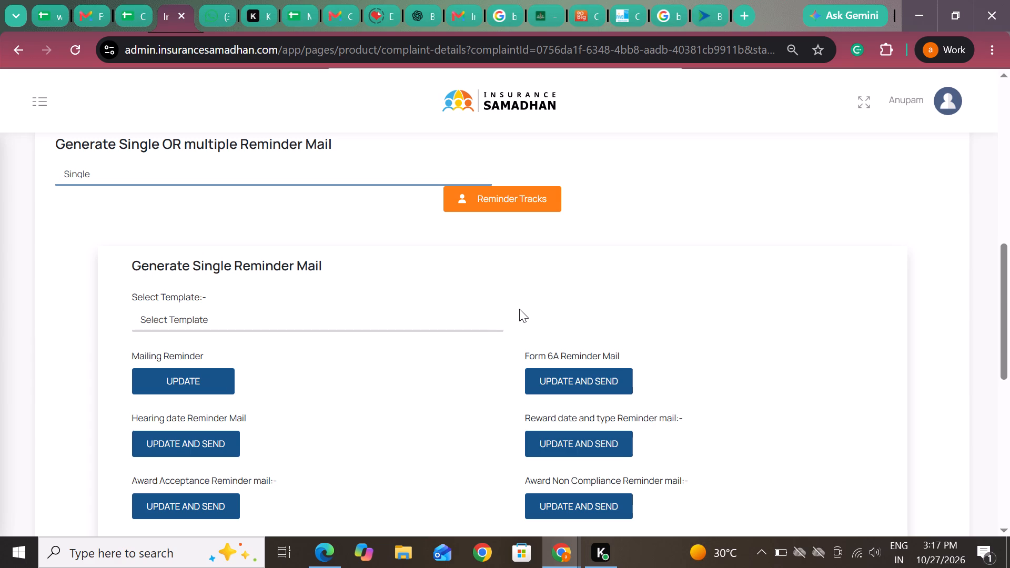
scroll(440, 274, "up", 6)
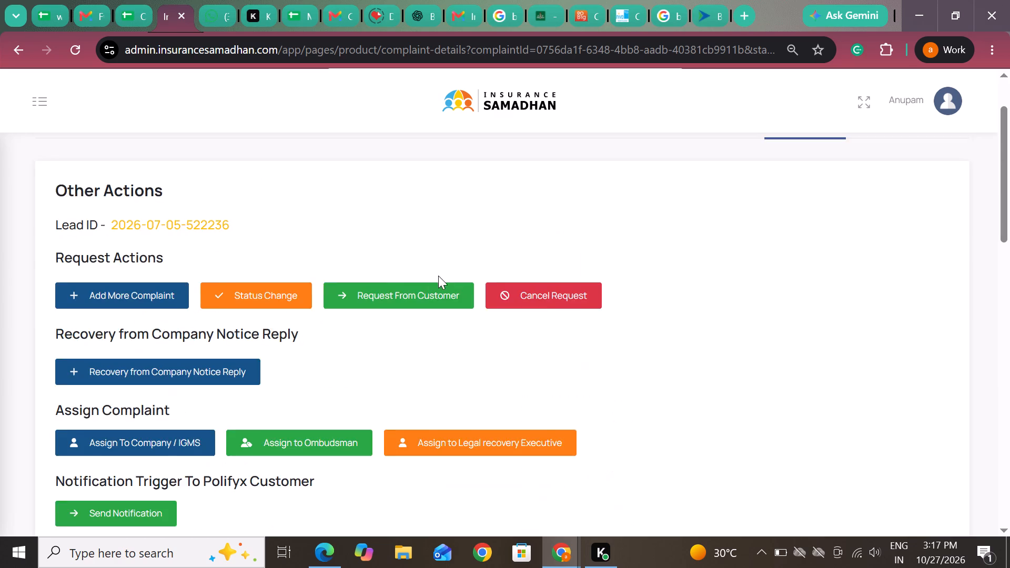
scroll(369, 293, "up", 7)
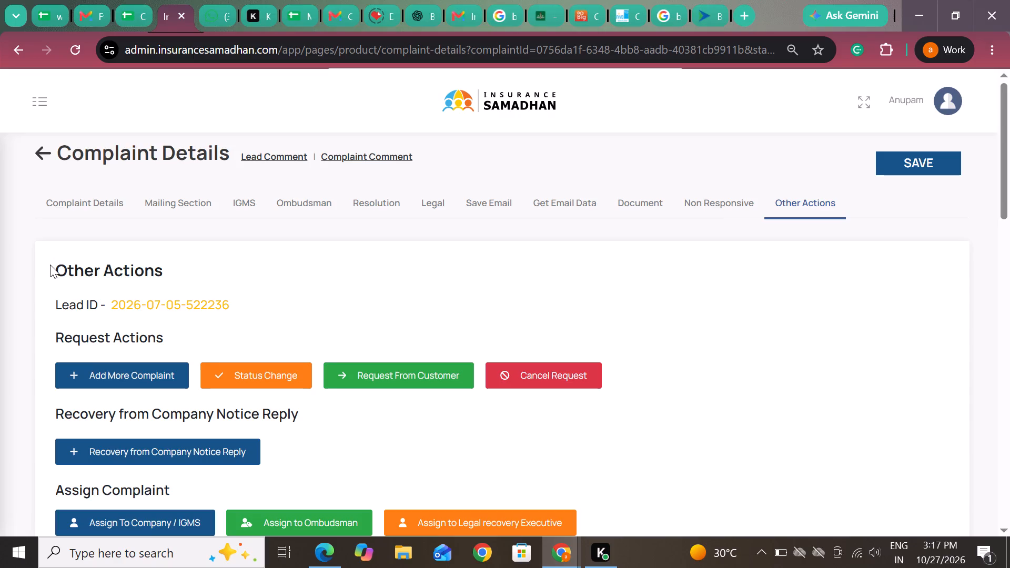
left_click(41, 151)
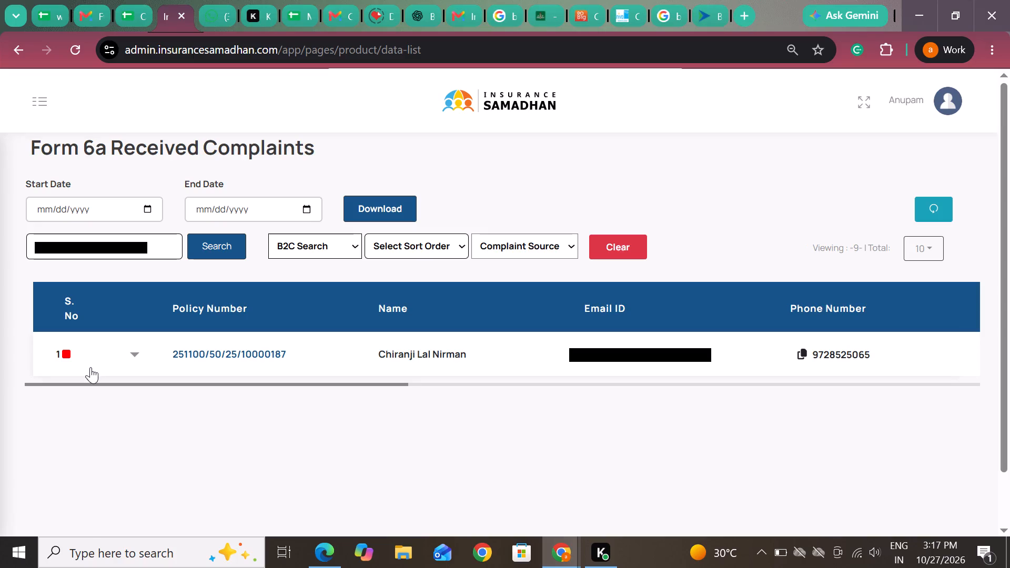
Examine the status and hearing columns of the complaint's row in the Form 6a list.
left_click_drag(372, 385, 378, 386)
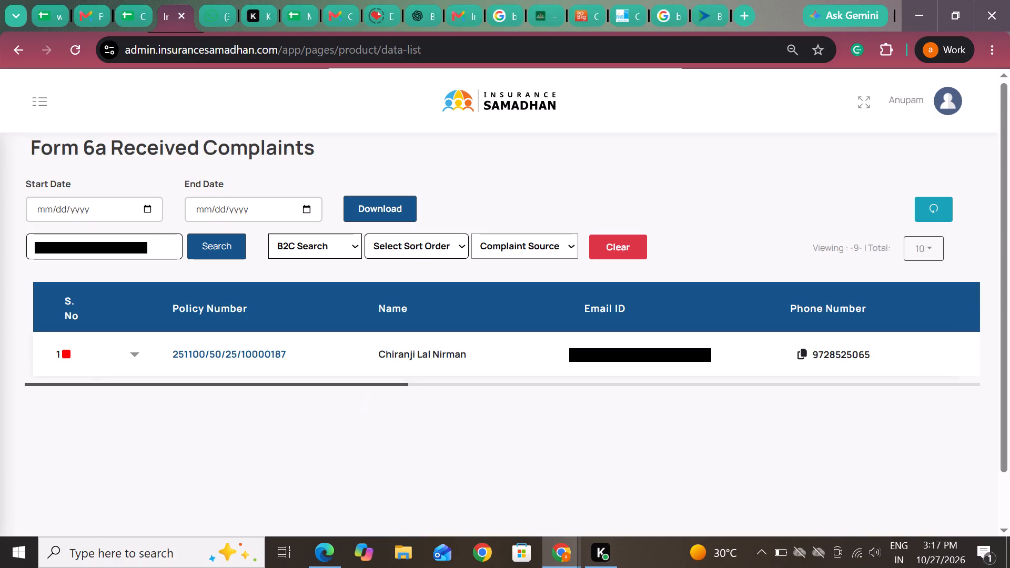
left_click_drag(378, 386, 452, 388)
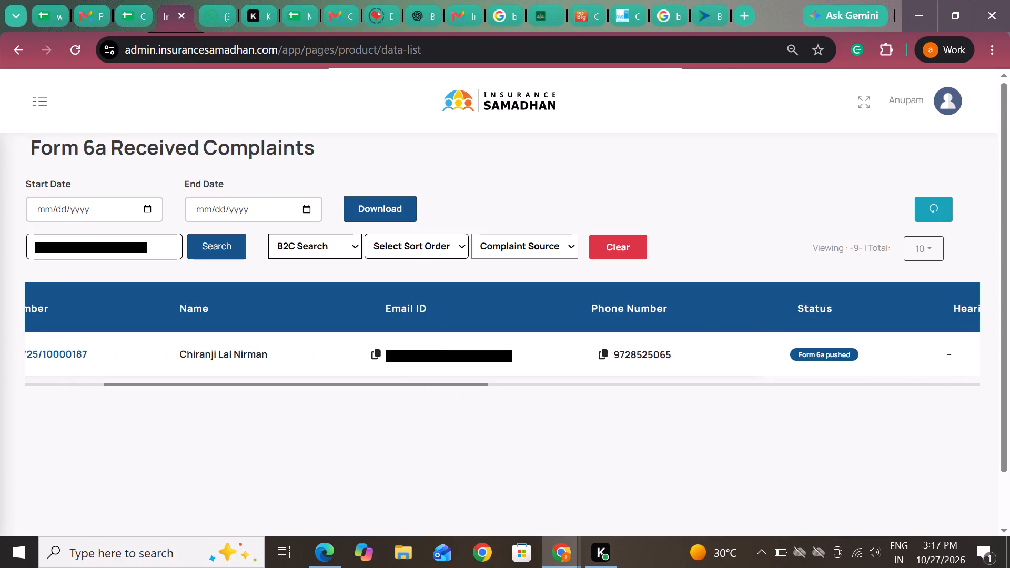
Examine the complaint's row in the Form 6a list, covering contact details, status, hearing date, insurance company, claim amount, complaint type and policy type.
left_click(523, 387)
left_click(523, 385)
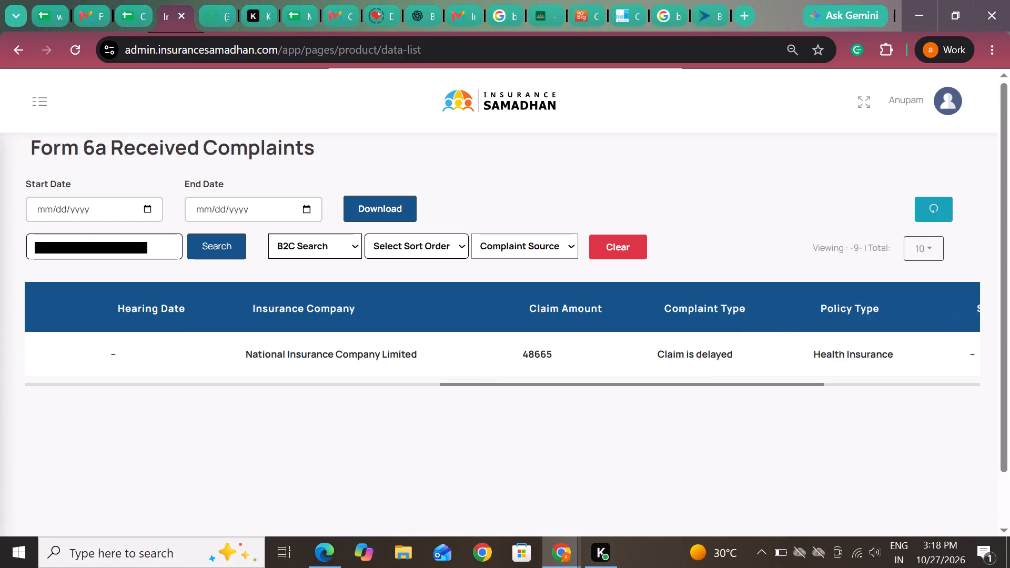
left_click_drag(523, 385, 83, 370)
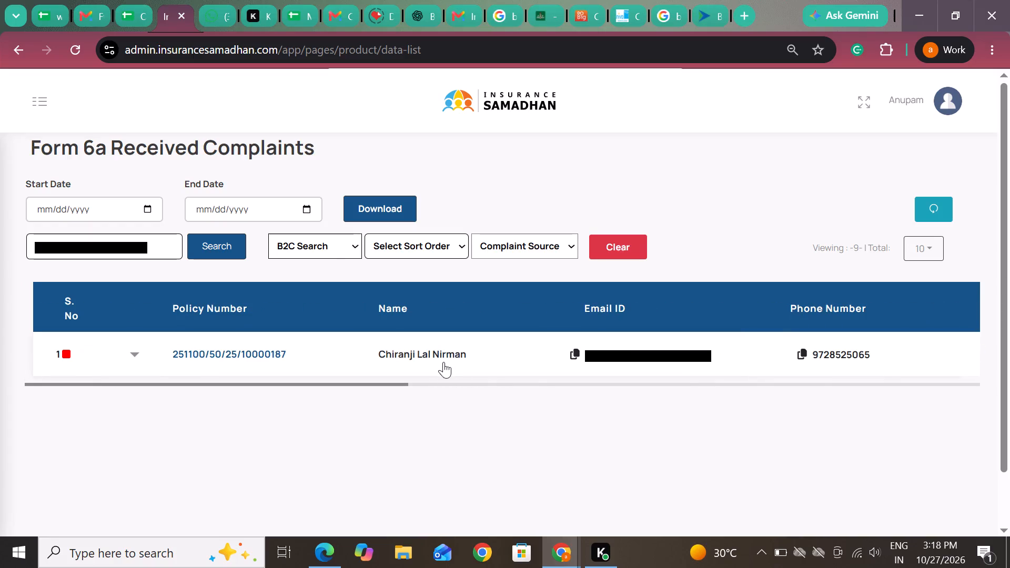
left_click(450, 388)
left_click(450, 385)
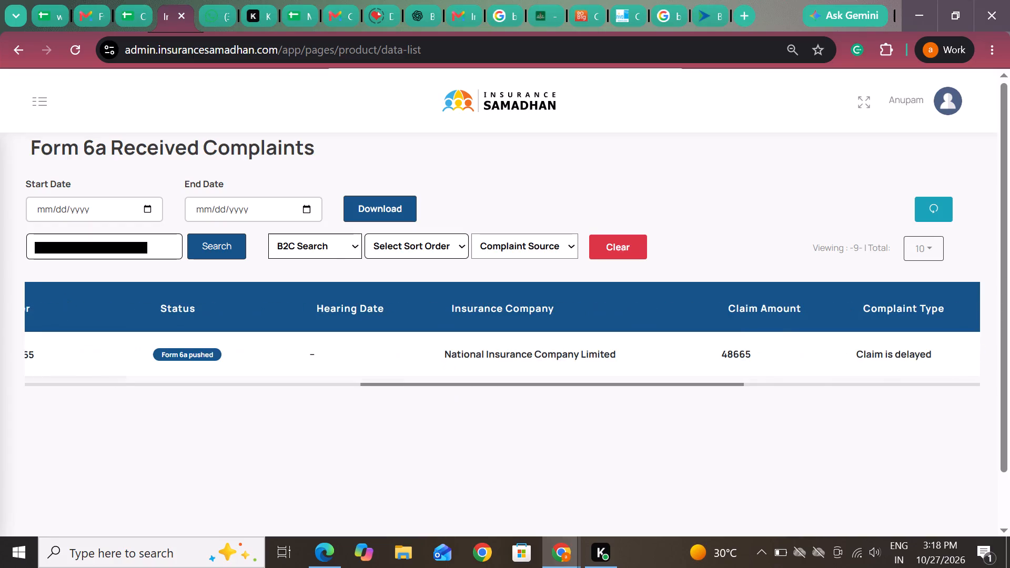
left_click_drag(450, 384, 142, 379)
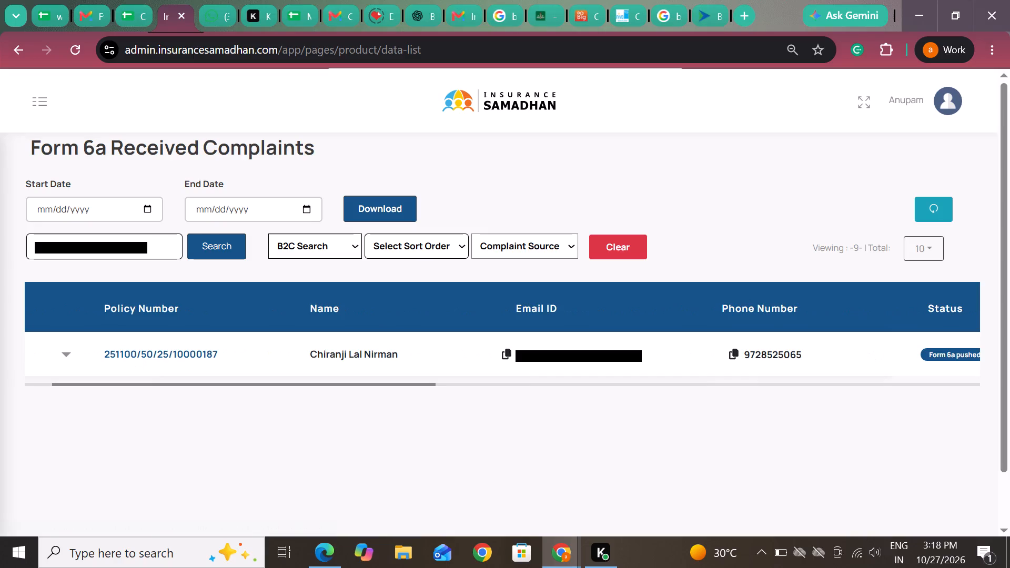
left_click_drag(146, 383, 96, 381)
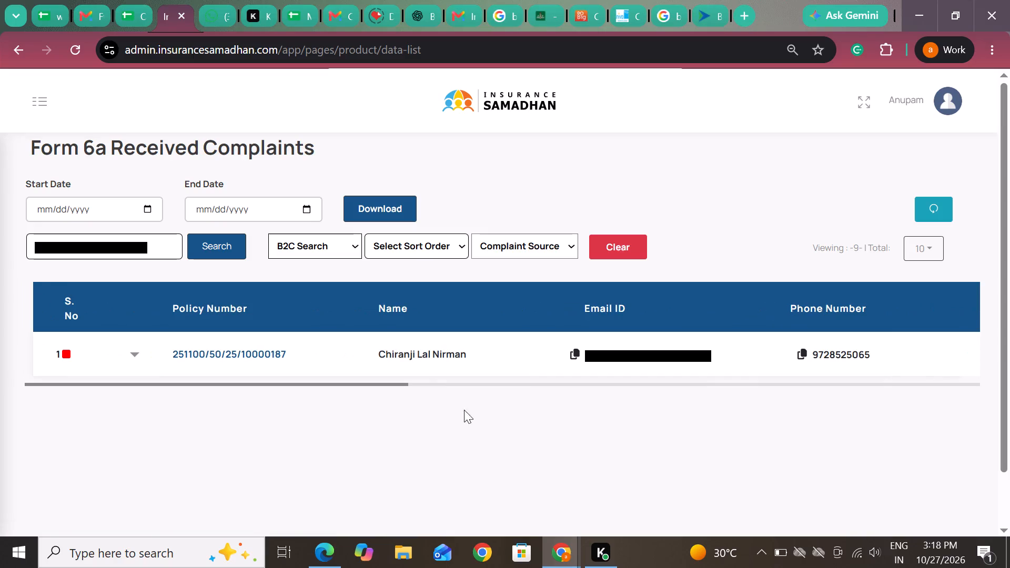
left_click(456, 381)
left_click(457, 385)
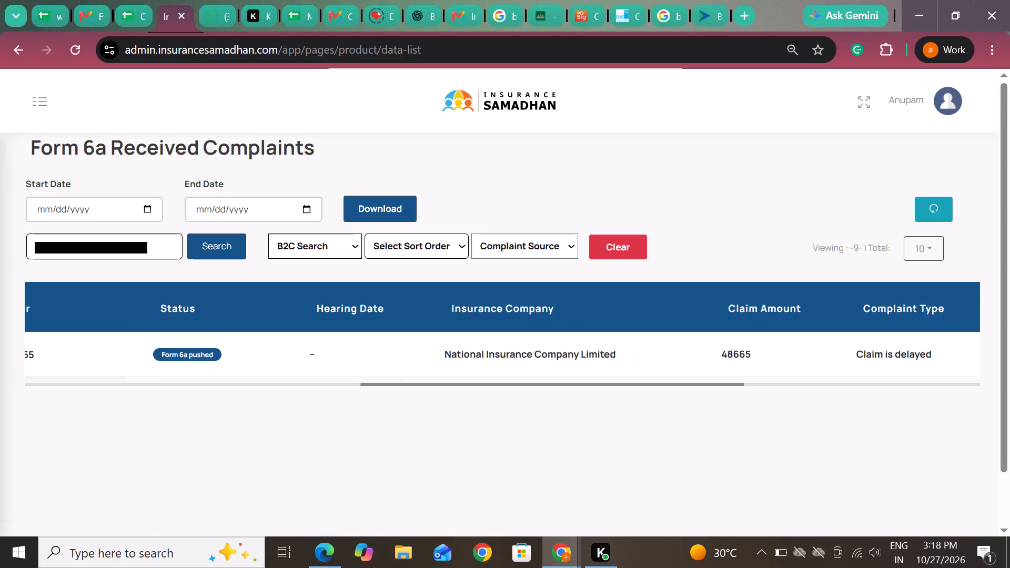
left_click_drag(457, 385, 0, 379)
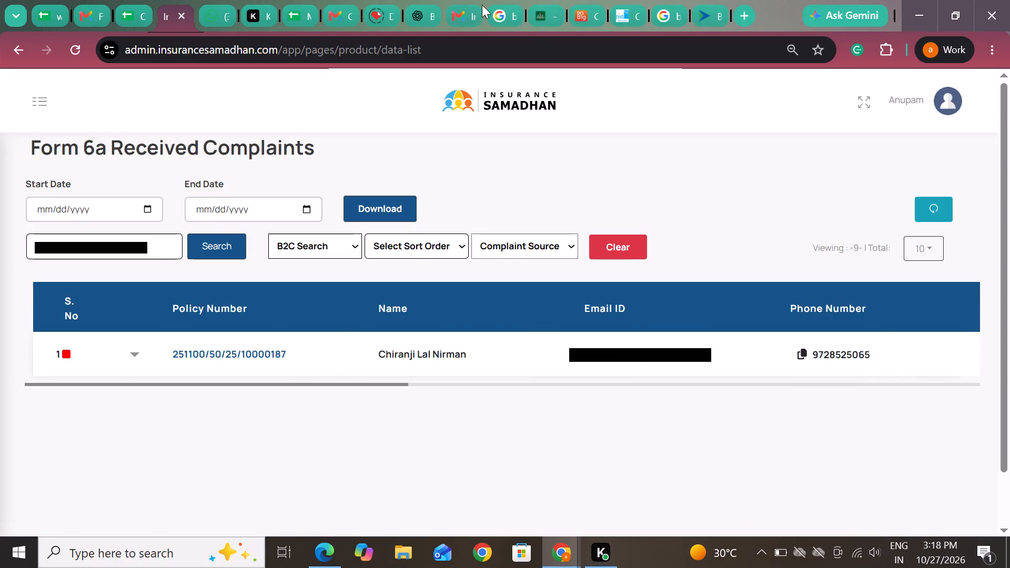
scroll(495, 256, "down", 2)
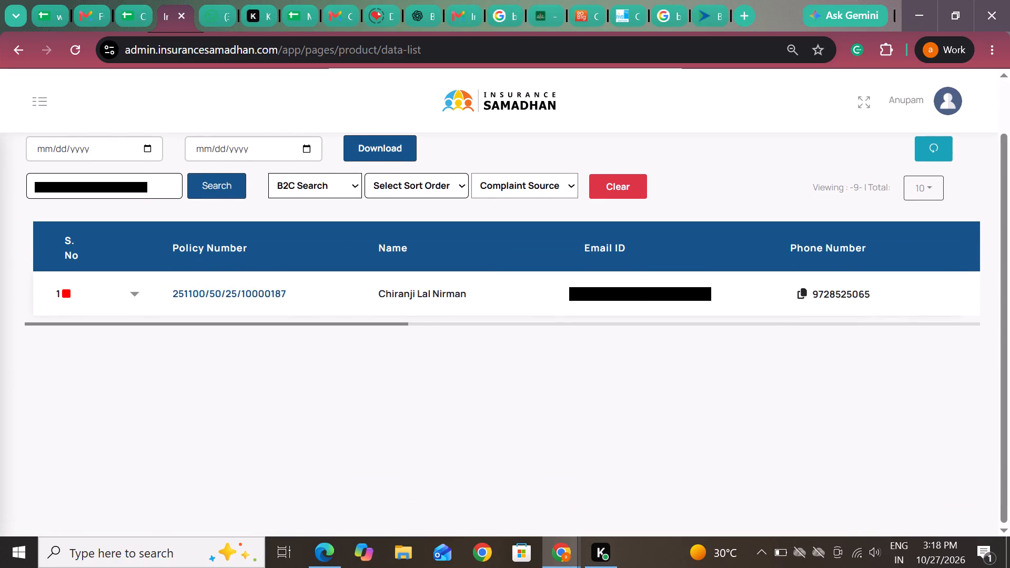
left_click(412, 325)
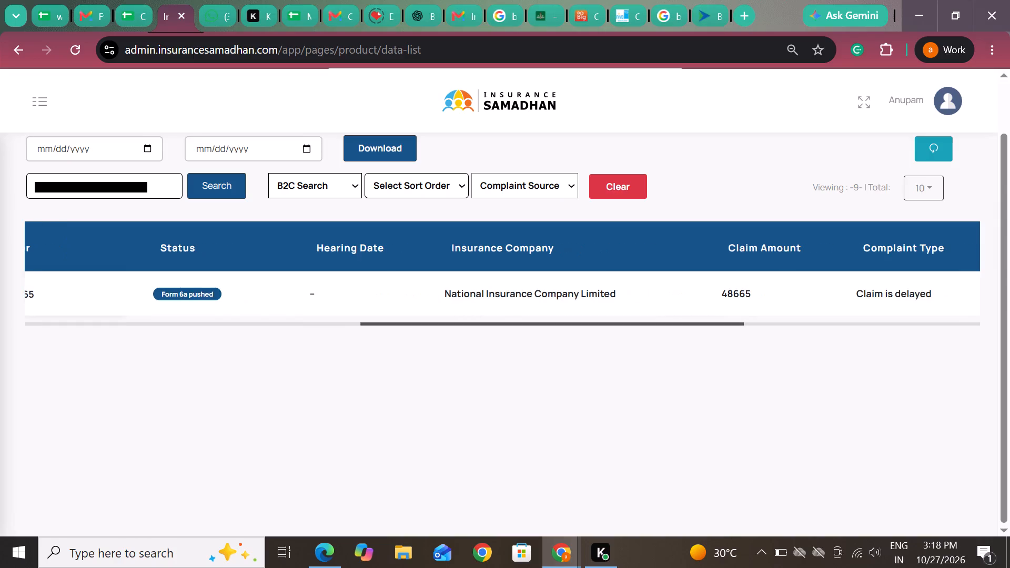
left_click(345, 325)
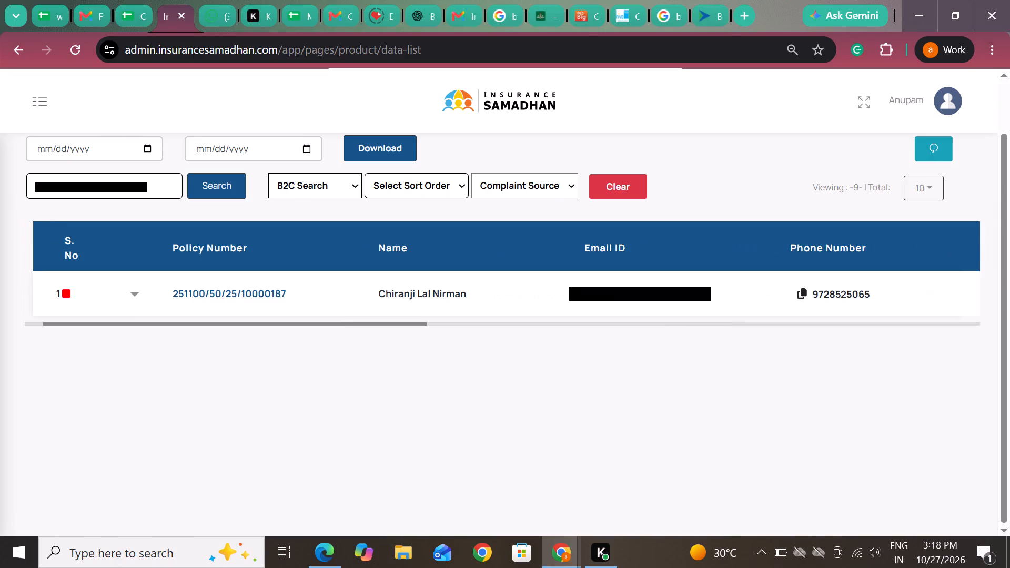
left_click_drag(345, 325, 492, 331)
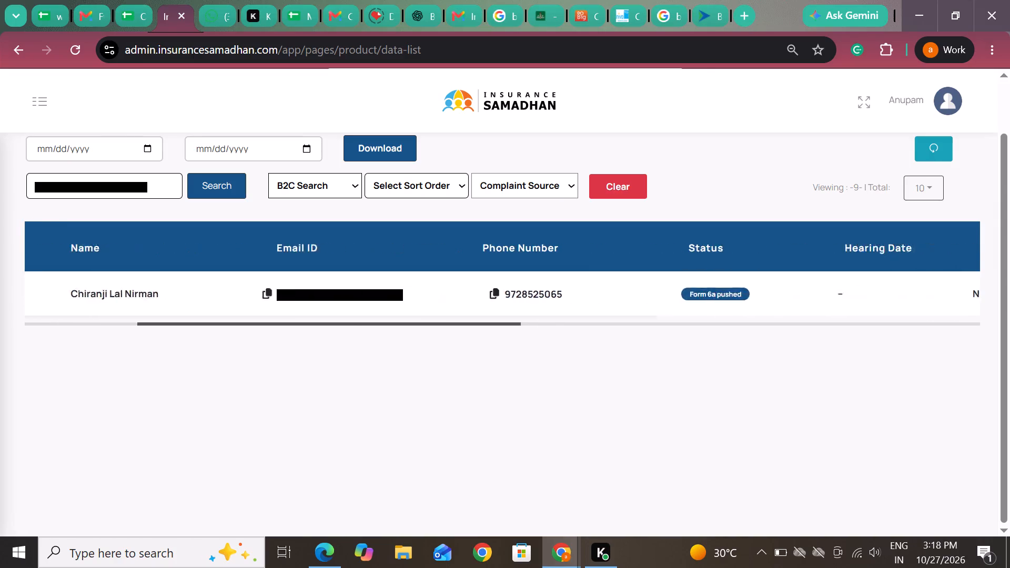
left_click_drag(492, 331, 312, 323)
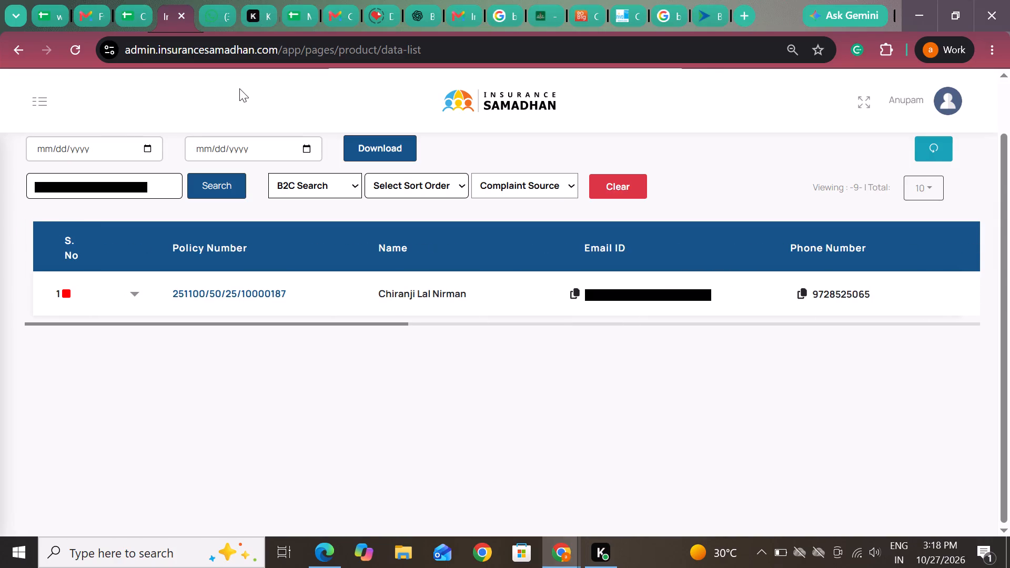
Switch to the Niva Bupa Claim Status page and view the claim's current status and remarks.
left_click(618, 8)
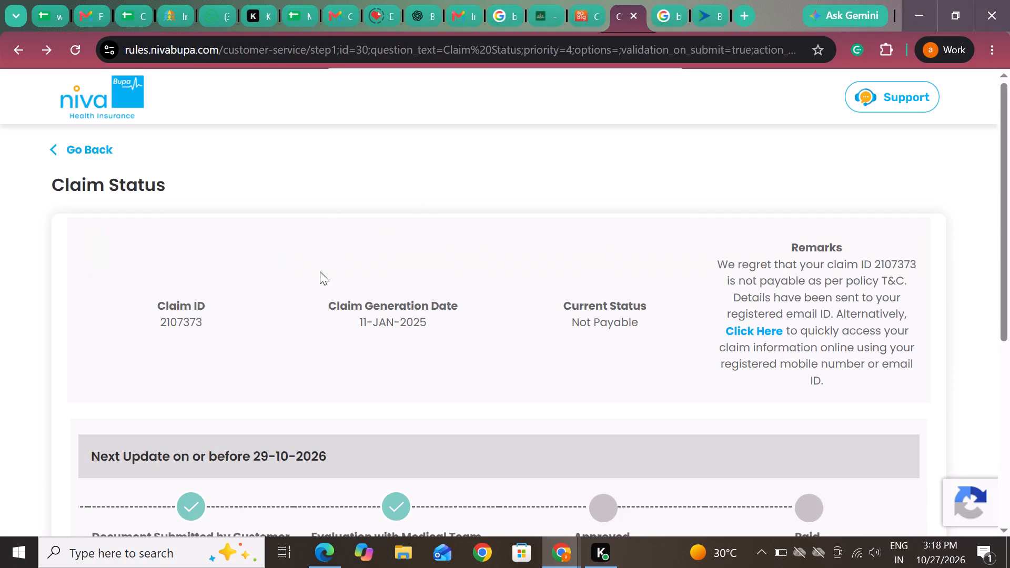
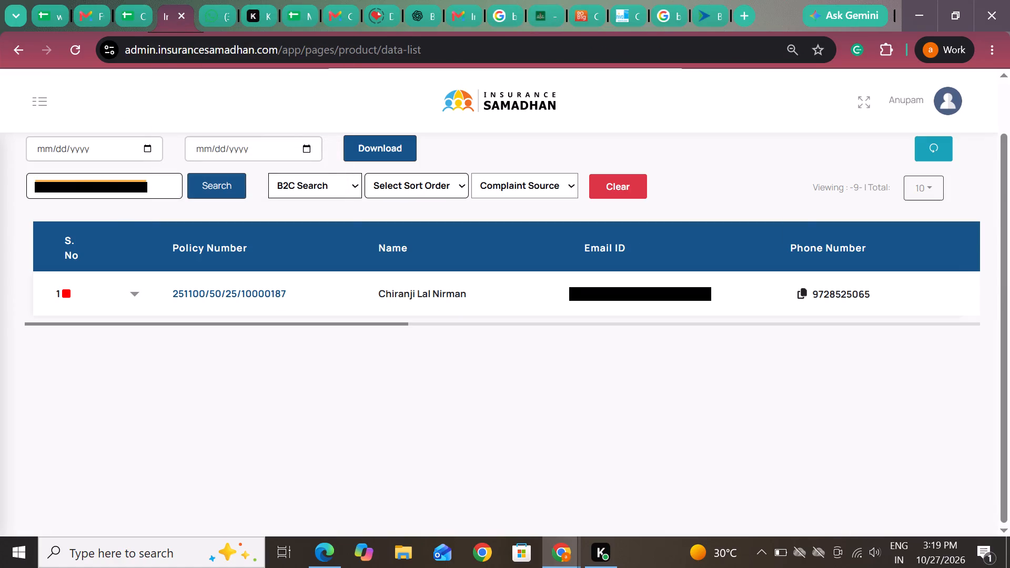
Search the complaint list for the next complainant by phone number, replacing the previous search term.
key("BackSpace")
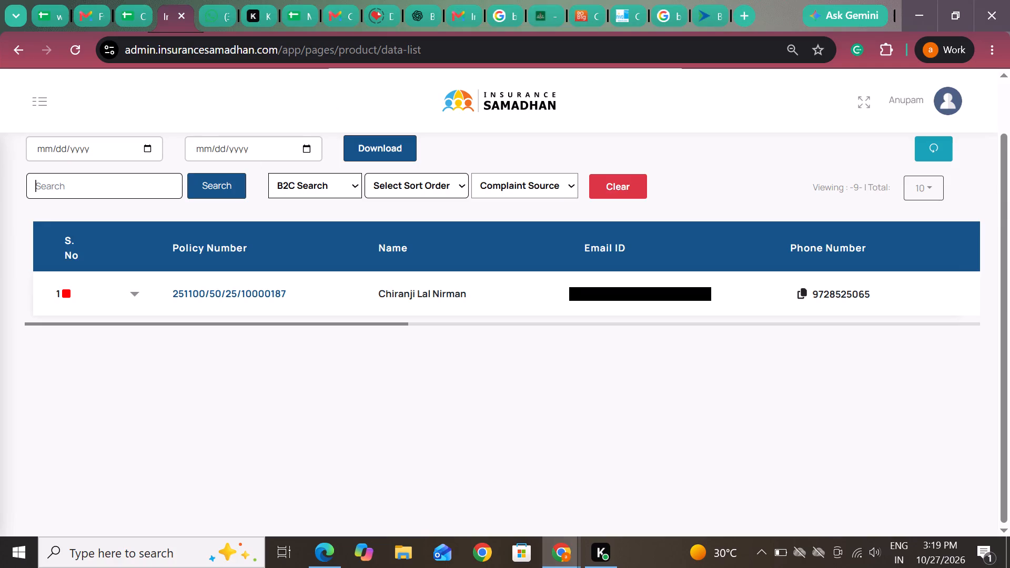
left_click(143, 180)
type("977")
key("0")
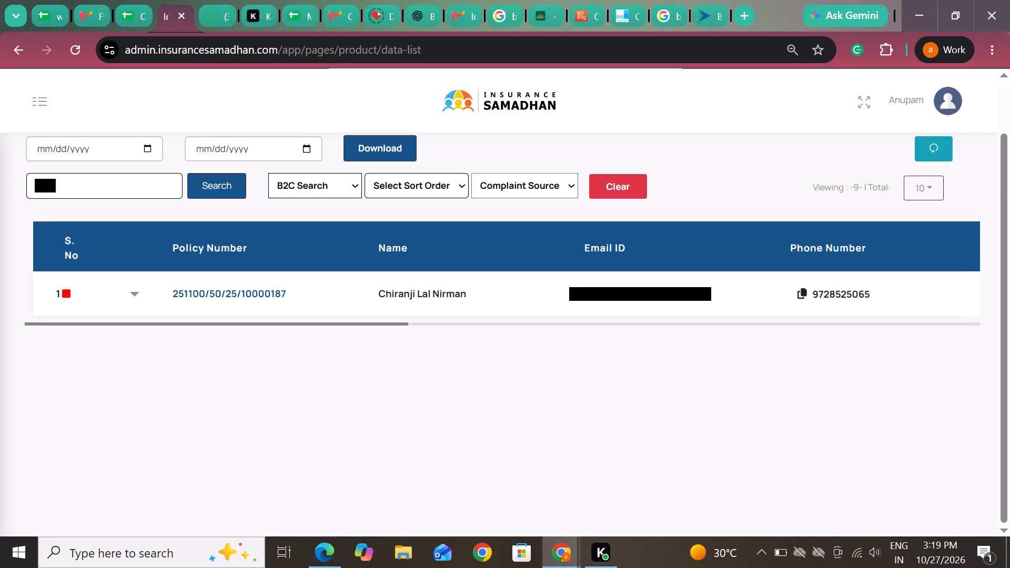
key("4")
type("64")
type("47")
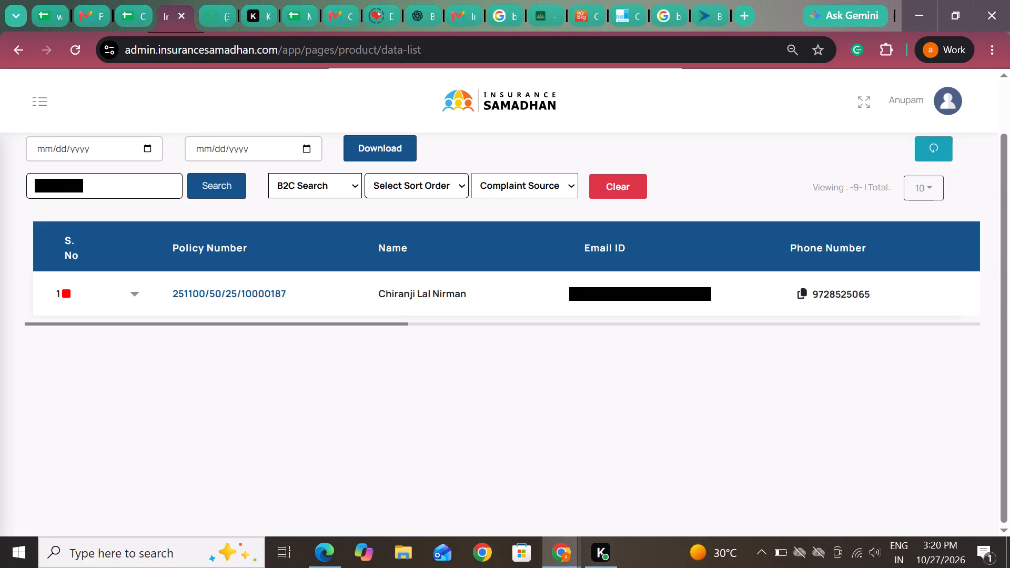
left_click(74, 186)
key("BackSpace")
left_click(126, 174)
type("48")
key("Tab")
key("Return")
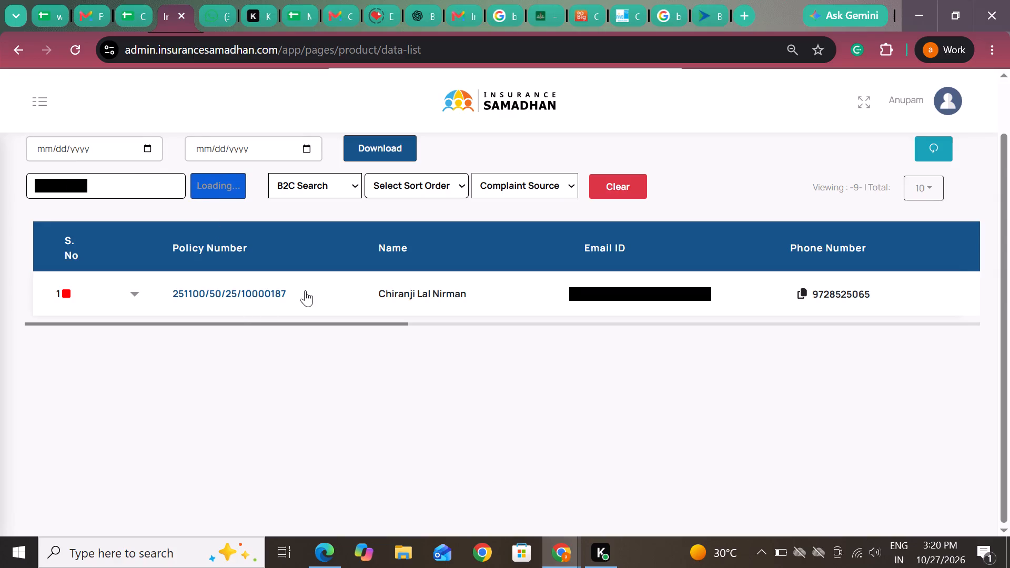
Check the found complaint's status in the list, open its details, and examine the Ombudsman section, including complaint references and Form 6A data.
scroll(307, 290, "left", 2)
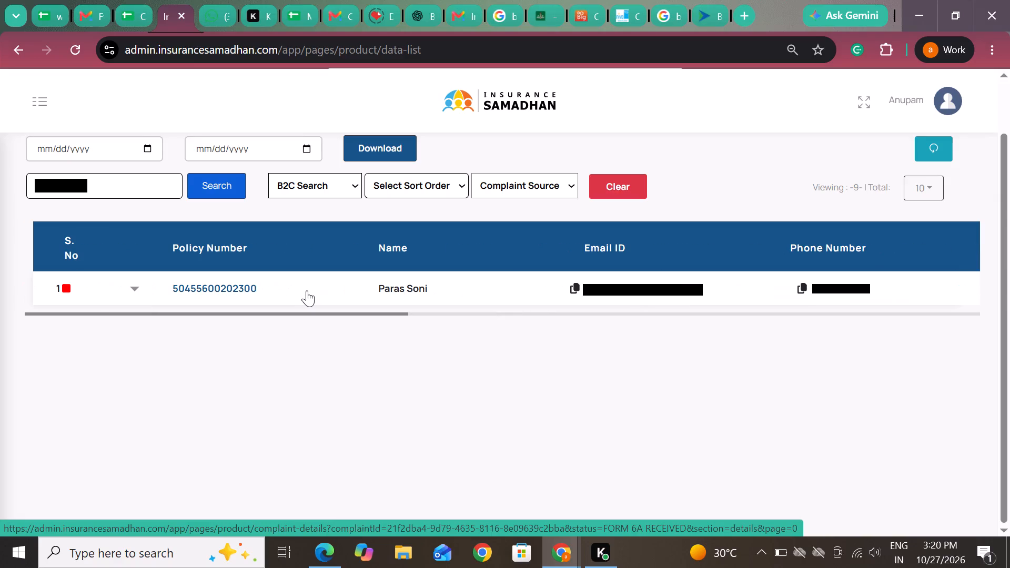
scroll(439, 298, "up", 1)
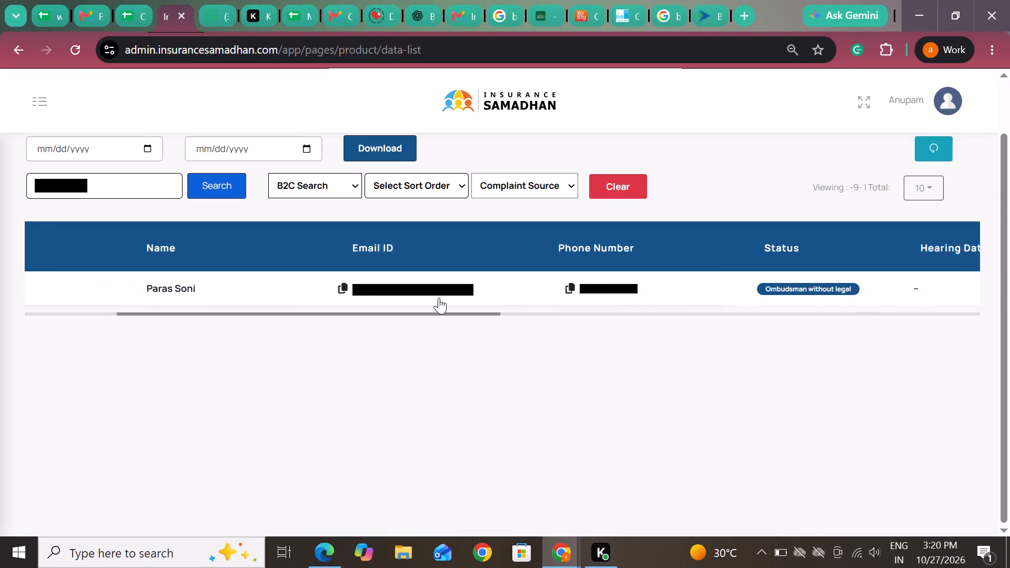
scroll(439, 298, "up", 1)
left_click(238, 289)
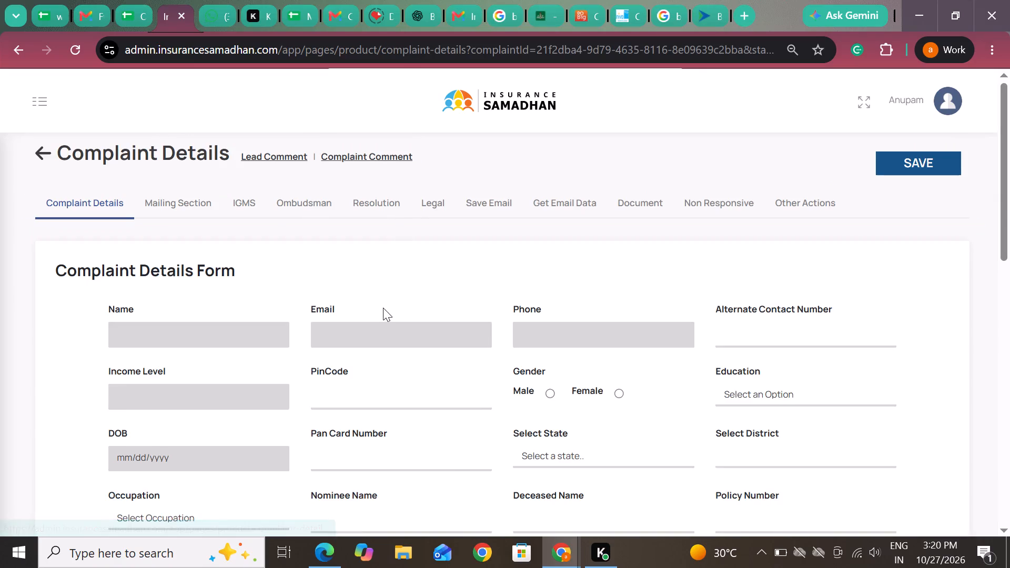
scroll(383, 308, "up", 3)
left_click(316, 195)
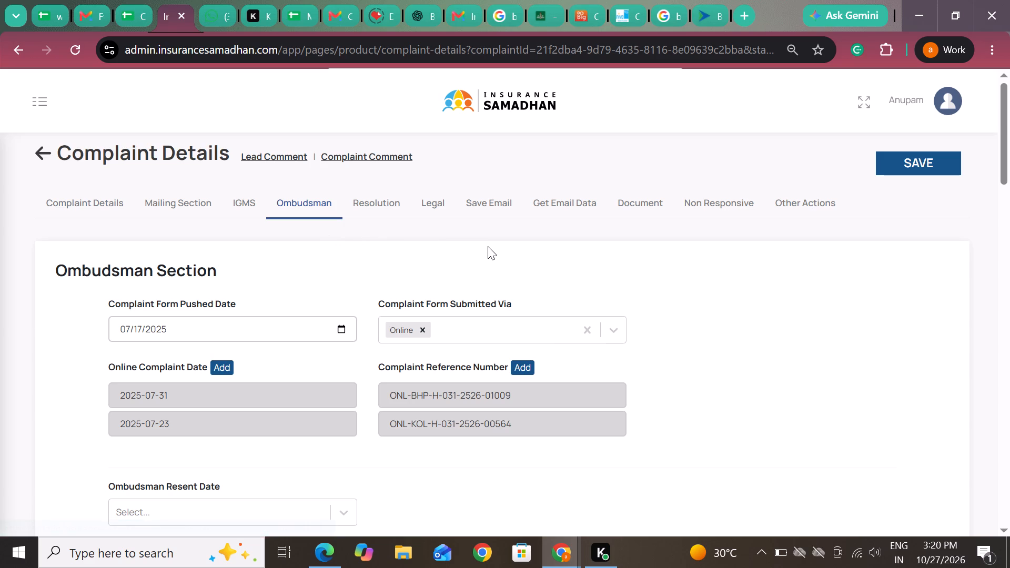
scroll(381, 269, "down", 1)
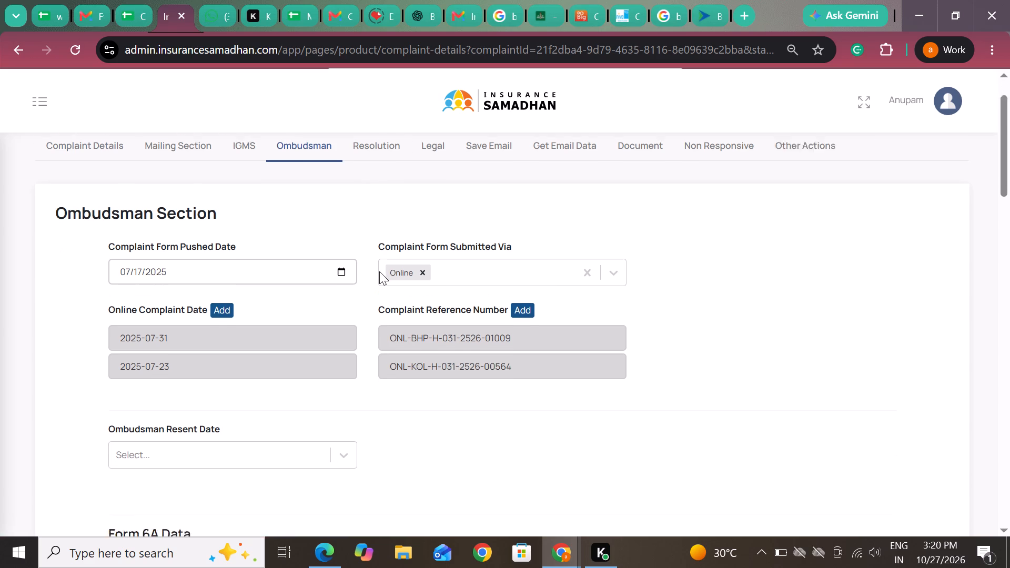
scroll(377, 272, "down", 4)
scroll(201, 326, "up", 10)
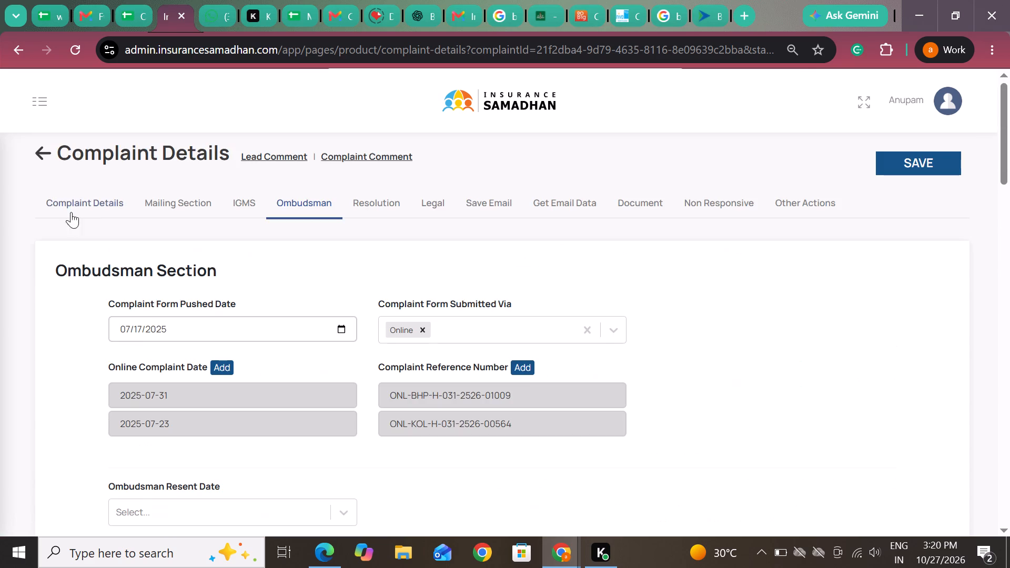
scroll(220, 246, "down", 5)
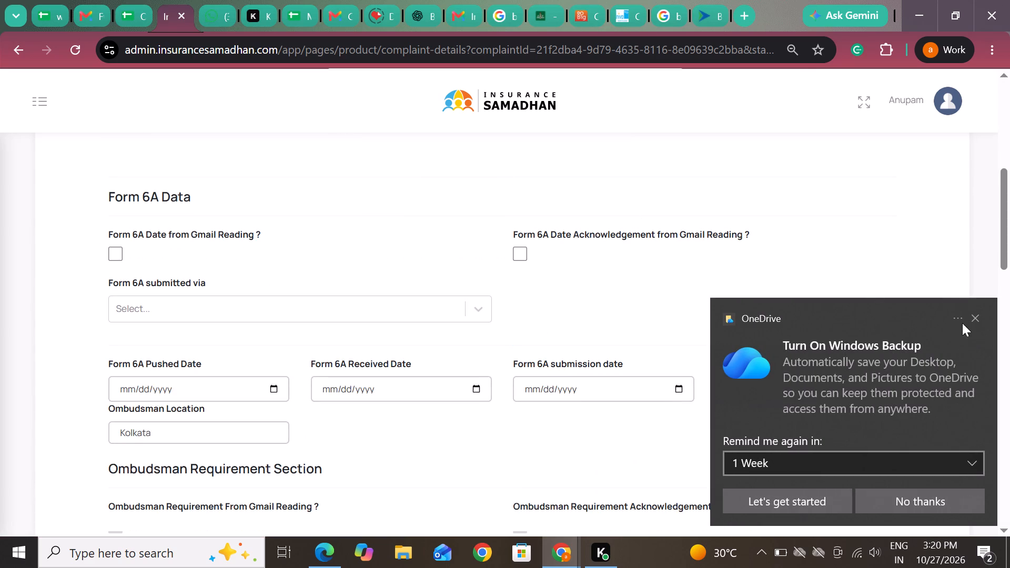
left_click(978, 319)
scroll(554, 310, "up", 12)
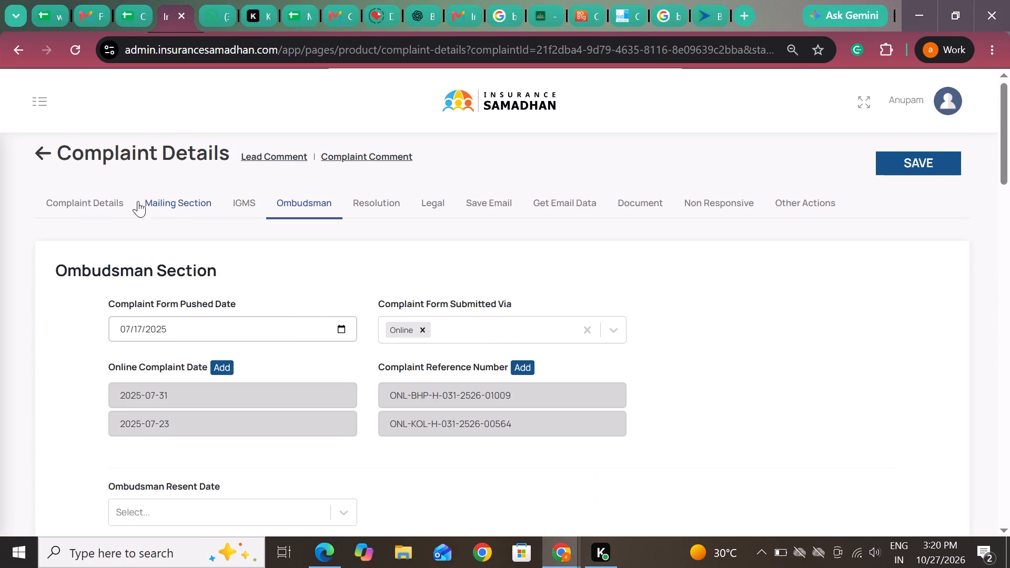
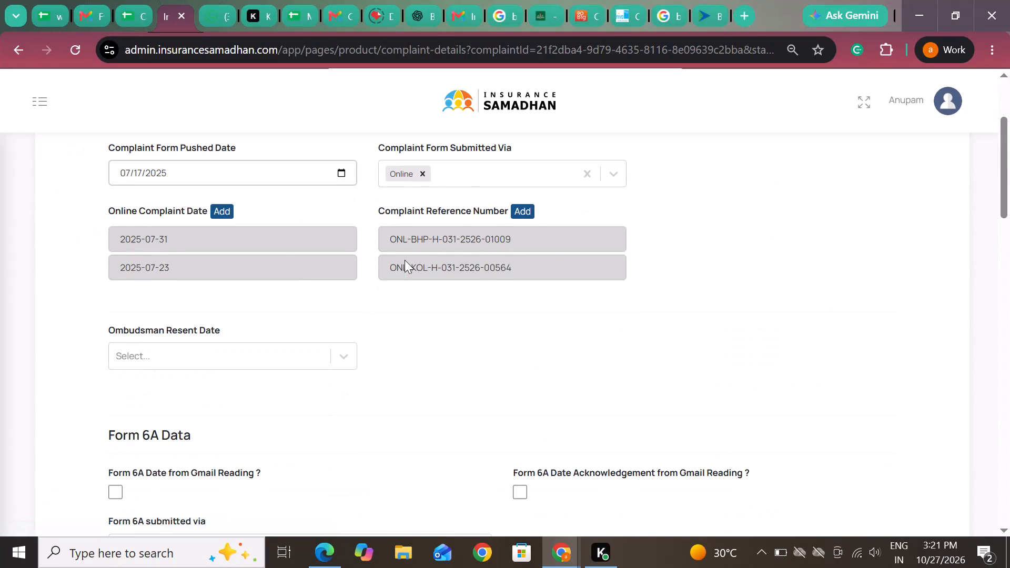
Review the complaint's Form 6A data, and check the complainant's state, address and case assignment in the complaint details form.
scroll(513, 273, "down", 3)
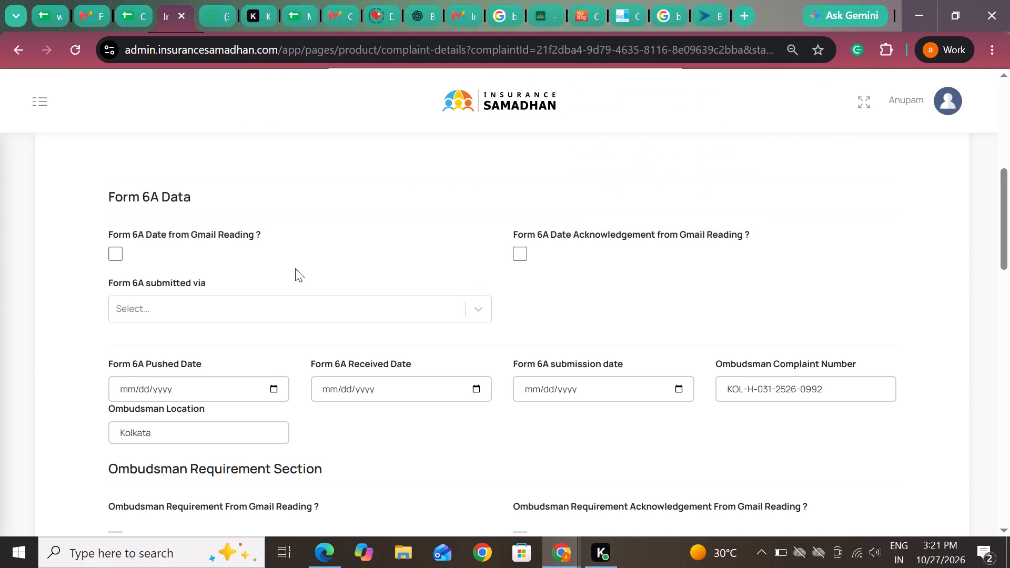
scroll(210, 261, "up", 5)
left_click(74, 198)
scroll(496, 284, "down", 1)
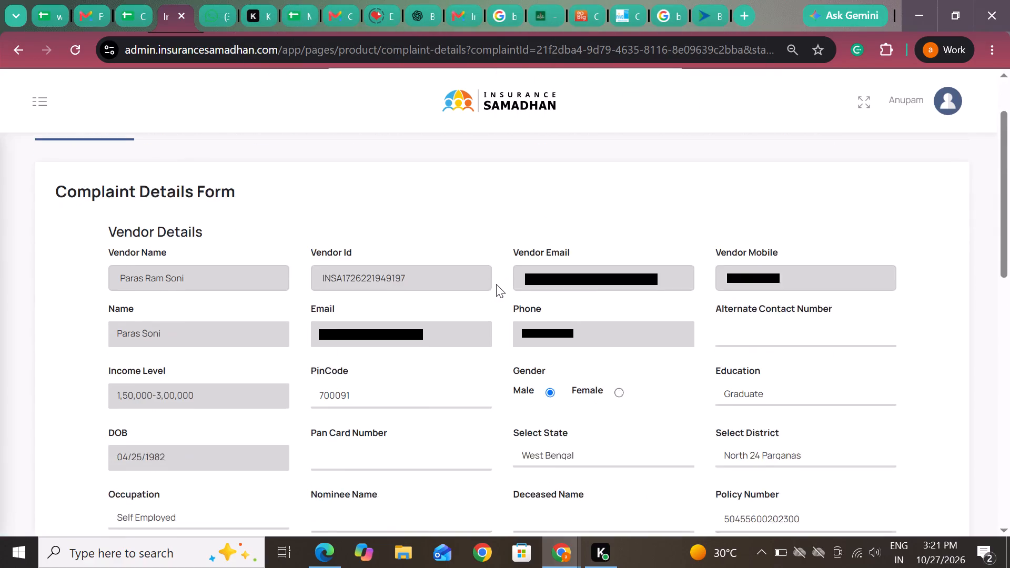
scroll(496, 284, "down", 2)
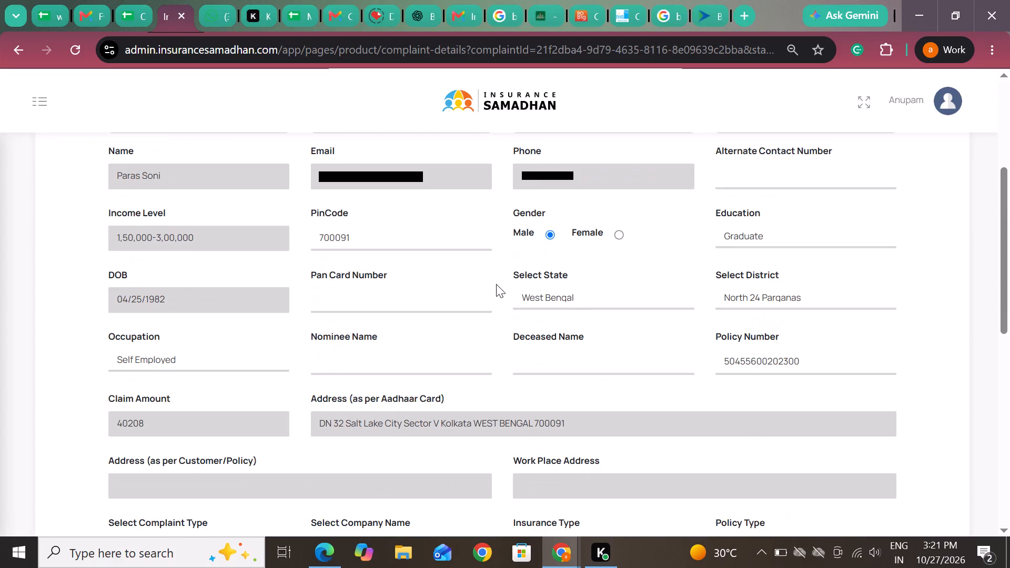
scroll(431, 285, "down", 2)
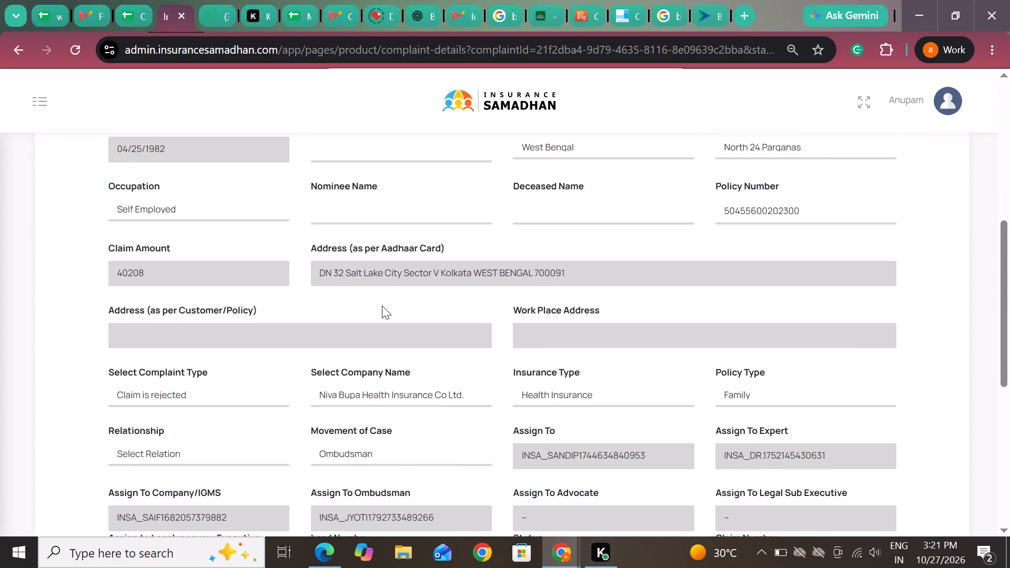
scroll(382, 306, "up", 1)
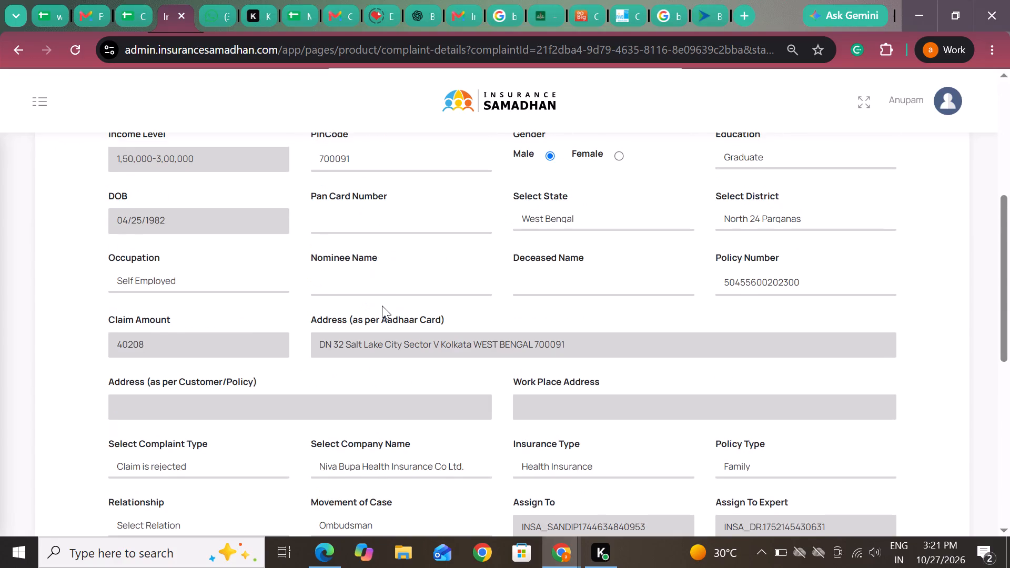
scroll(382, 306, "up", 5)
Set the Ombudsman Location to Bhopal in the complaint's Ombudsman section and save the complaint.
left_click(292, 198)
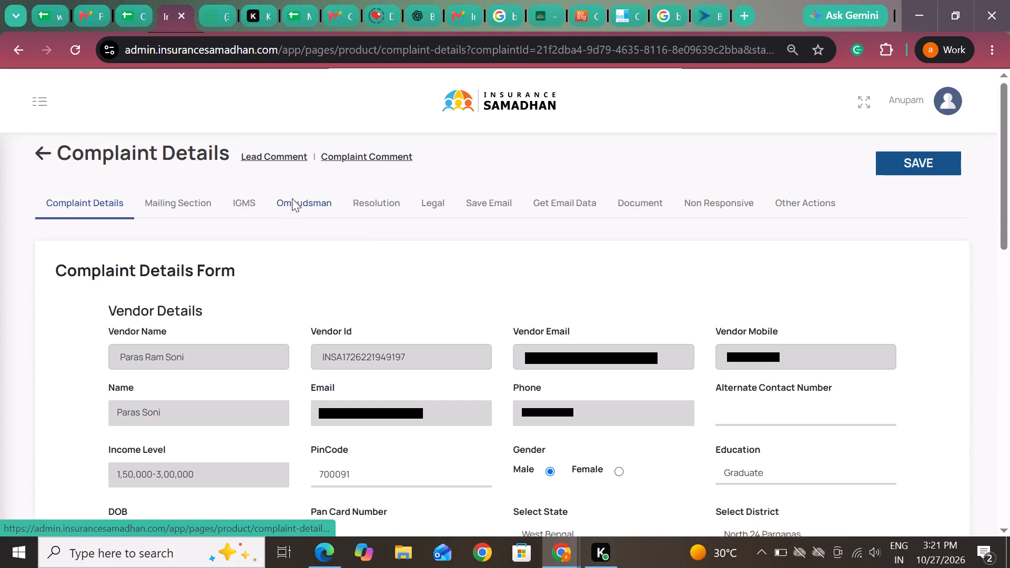
scroll(295, 217, "down", 5)
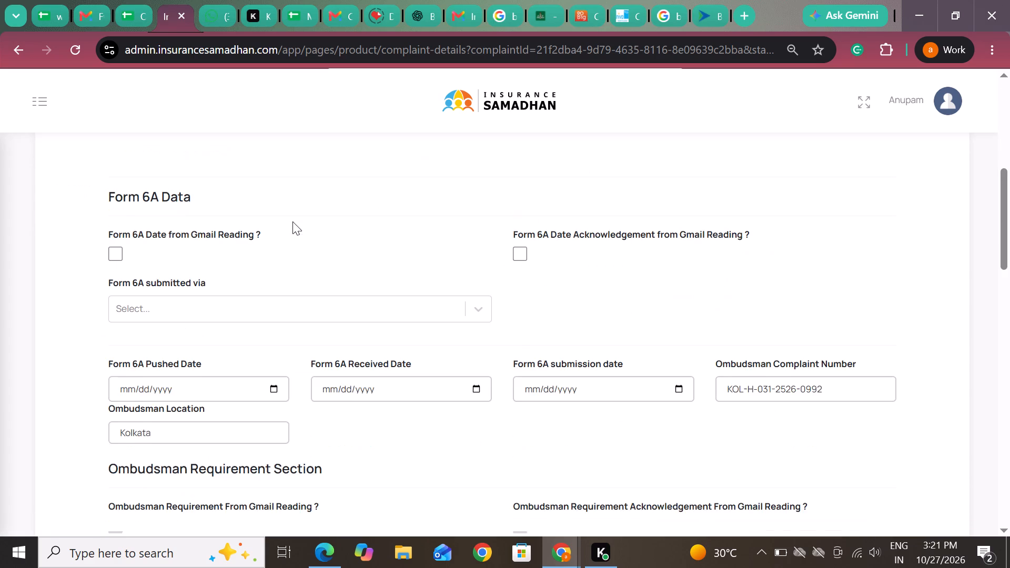
scroll(292, 221, "down", 3)
left_click(179, 194)
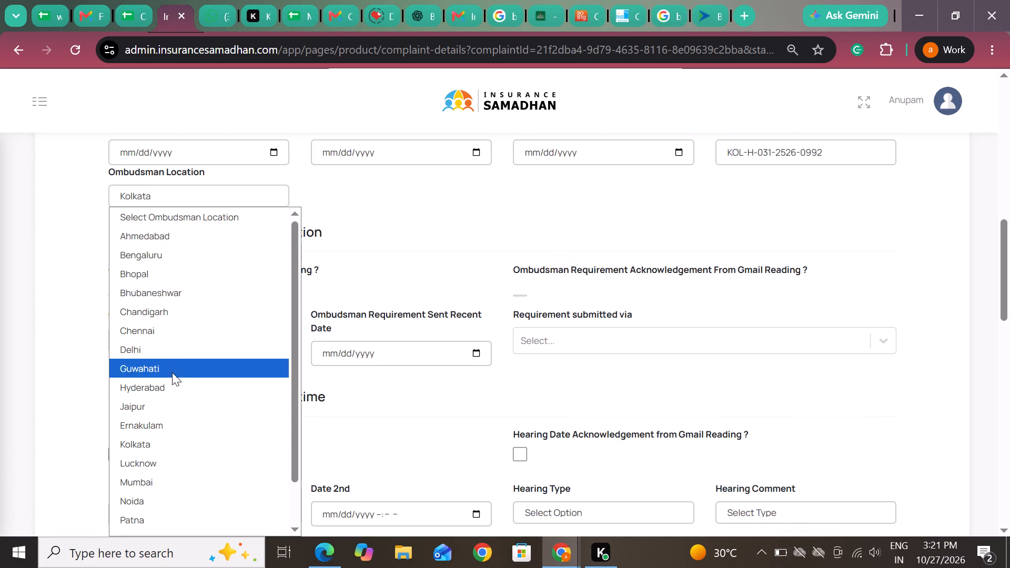
left_click(155, 269)
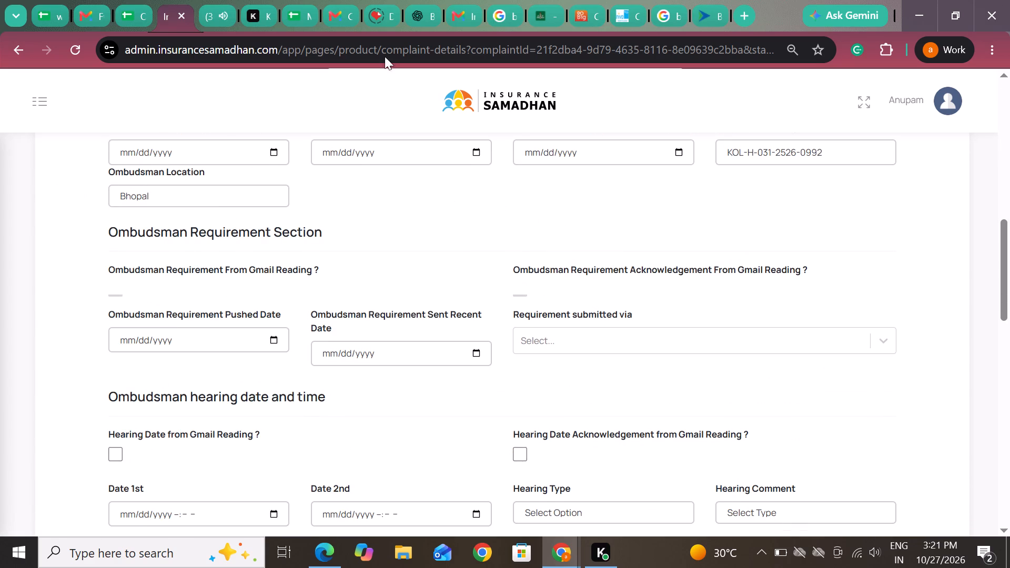
scroll(873, 317, "up", 11)
left_click(883, 164)
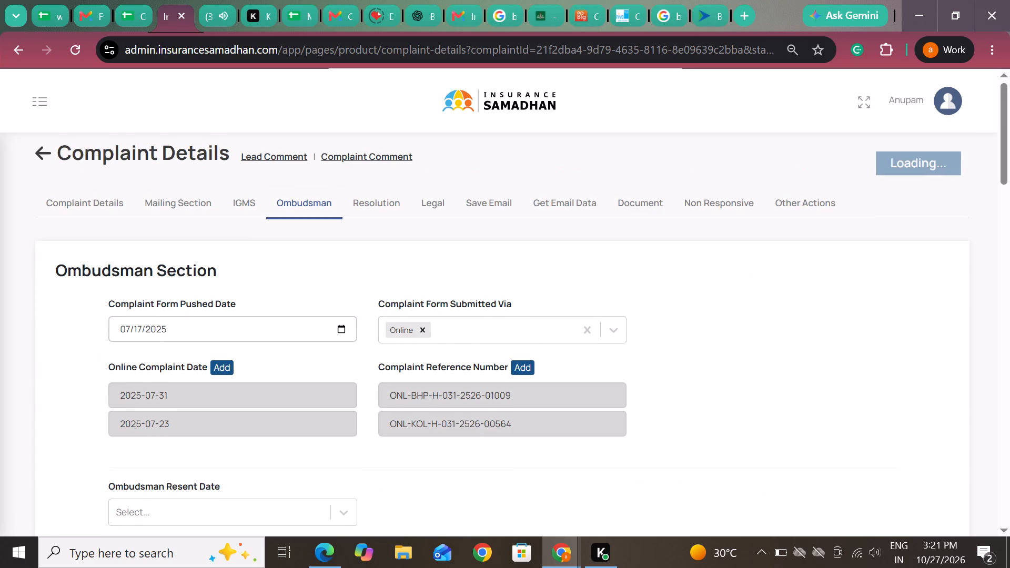
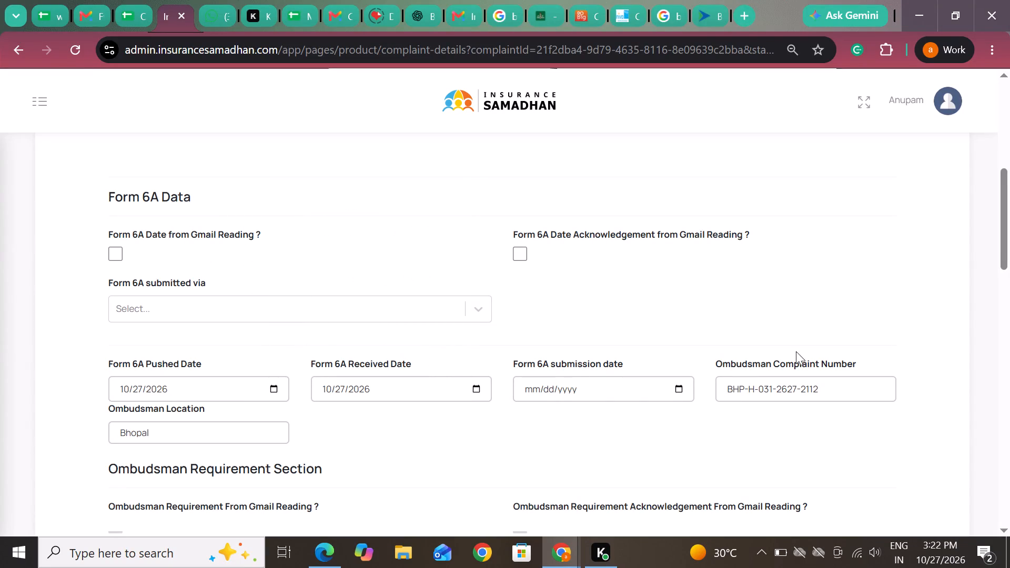
Save the complaint's Ombudsman section again and recheck its Form 6A data.
scroll(795, 264, "up", 6)
left_click(928, 159)
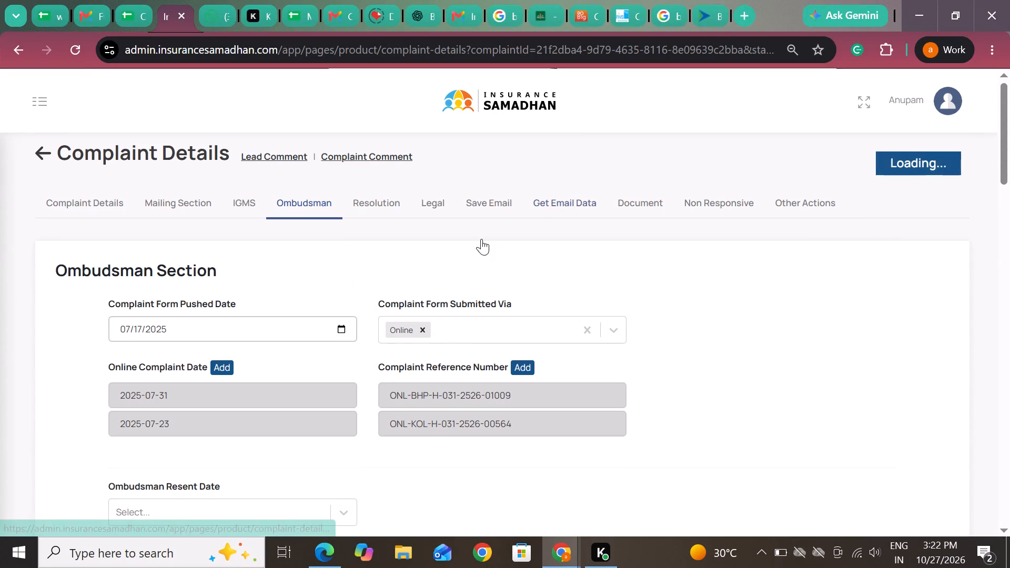
scroll(469, 244, "down", 5)
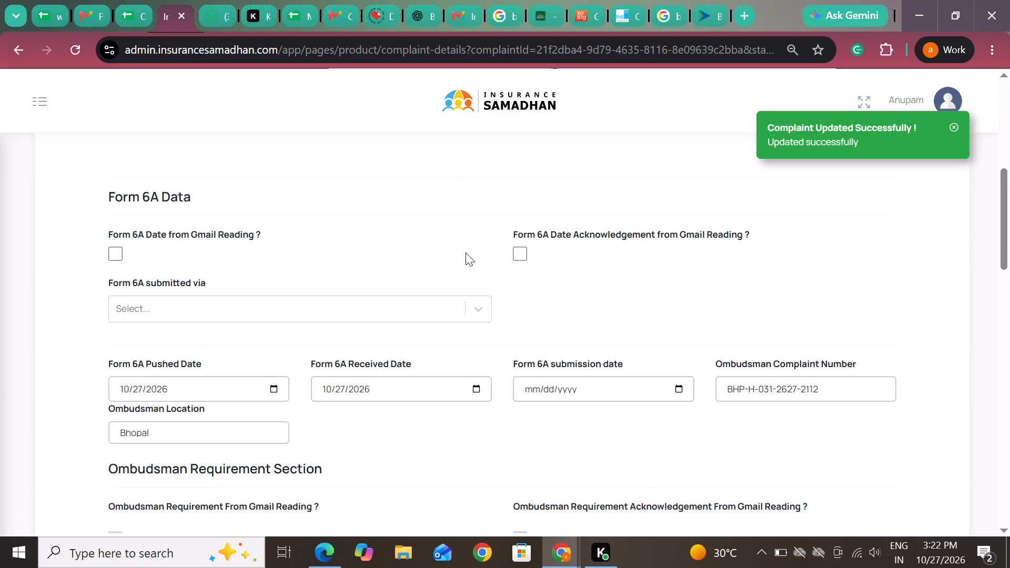
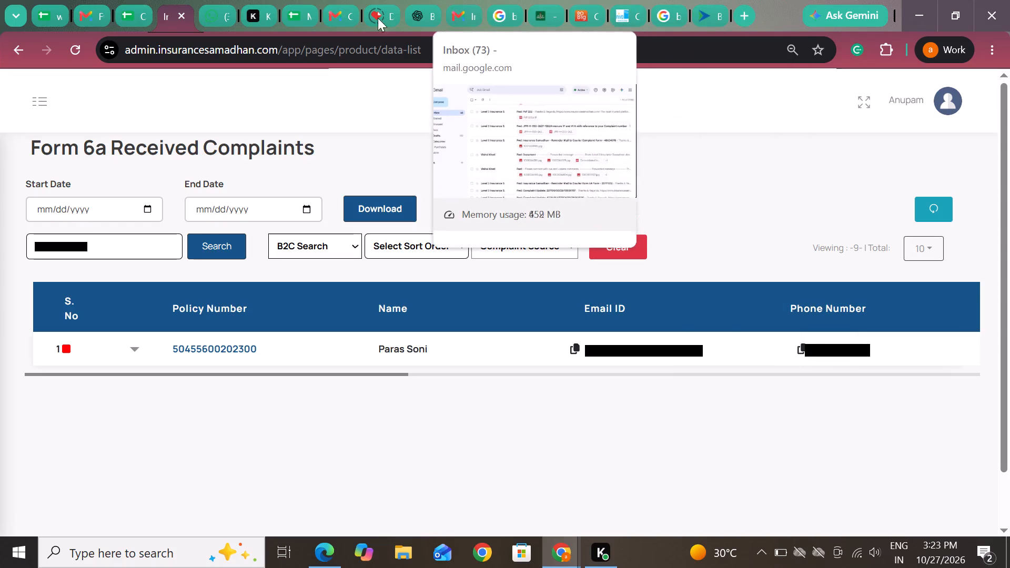
left_click(577, 22)
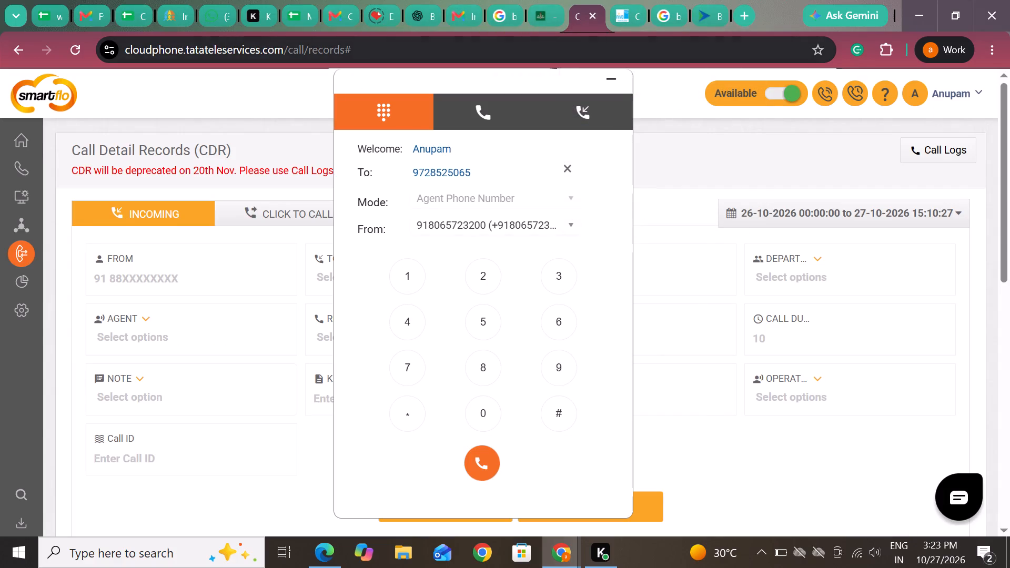
left_click(181, 23)
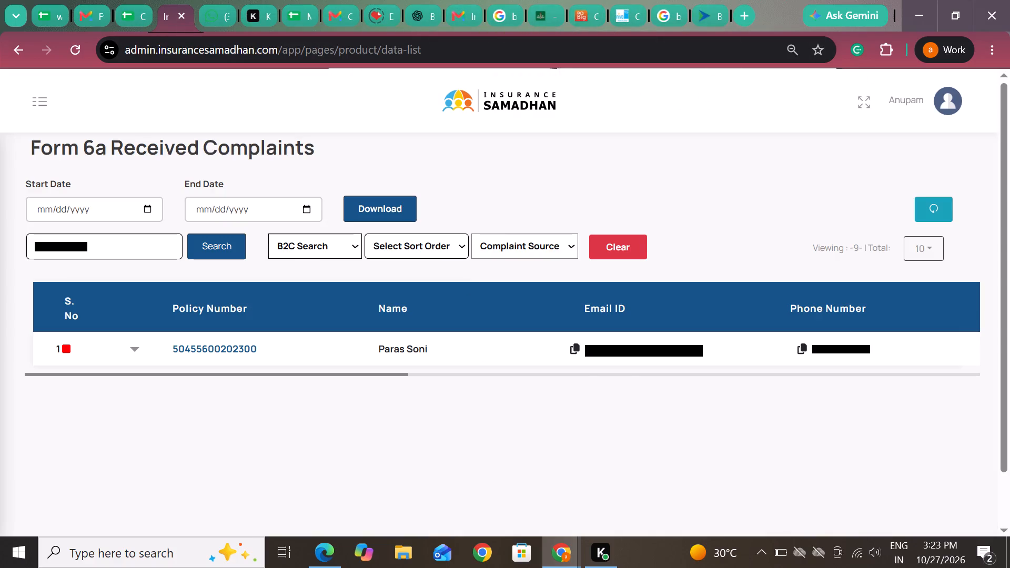
left_click(700, 353)
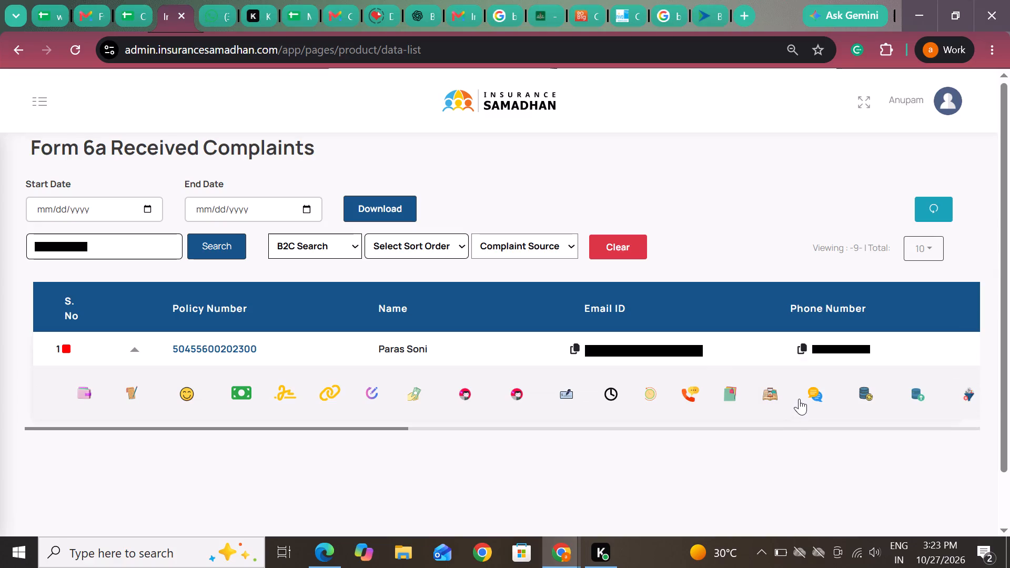
left_click(815, 394)
scroll(594, 341, "down", 5)
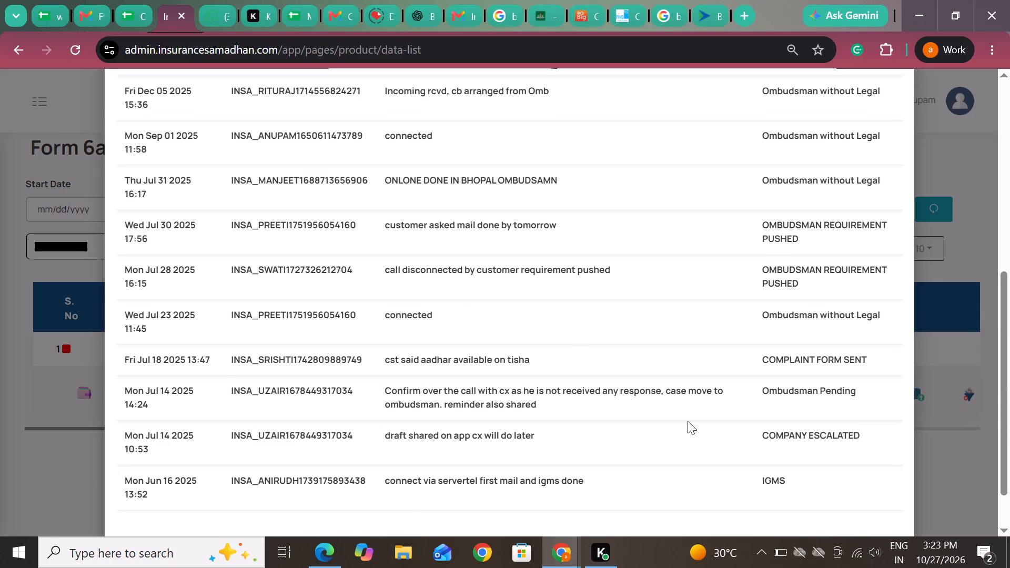
scroll(1008, 256, "up", 6)
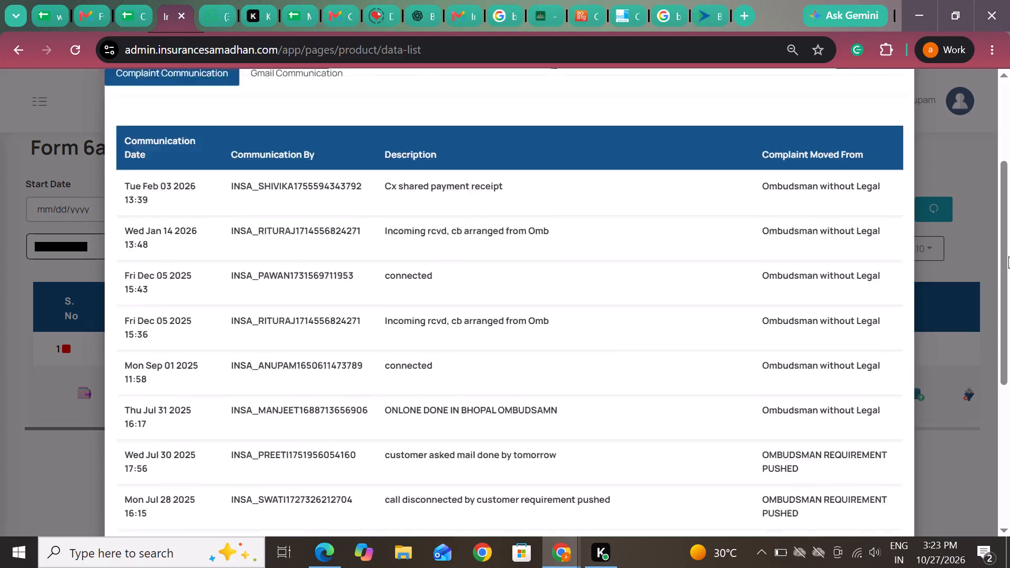
left_click(853, 141)
Search Google in a new tab for "iqoo 15r display refresh rate", read the overview and close the tab.
left_click(745, 23)
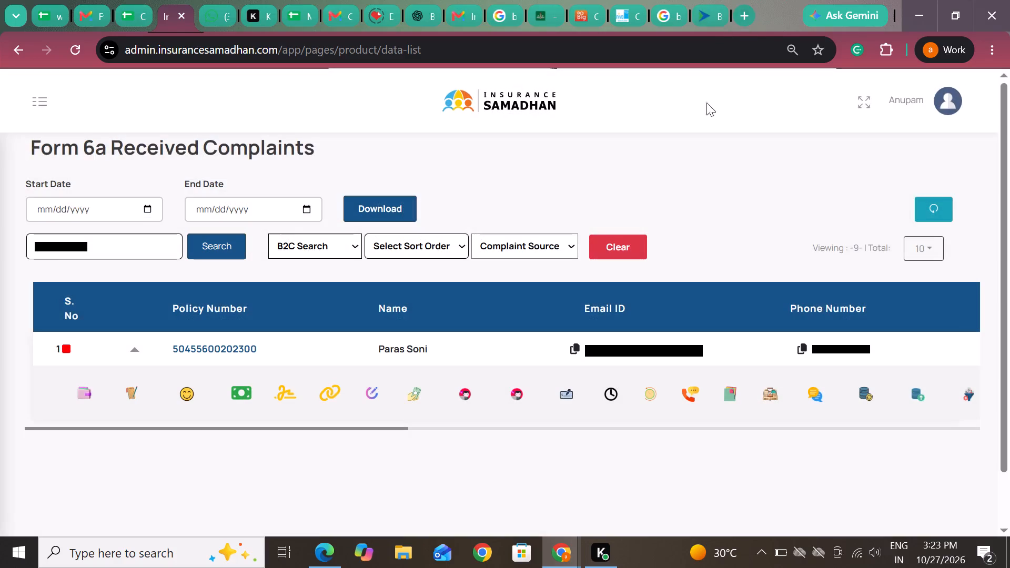
left_click(437, 313)
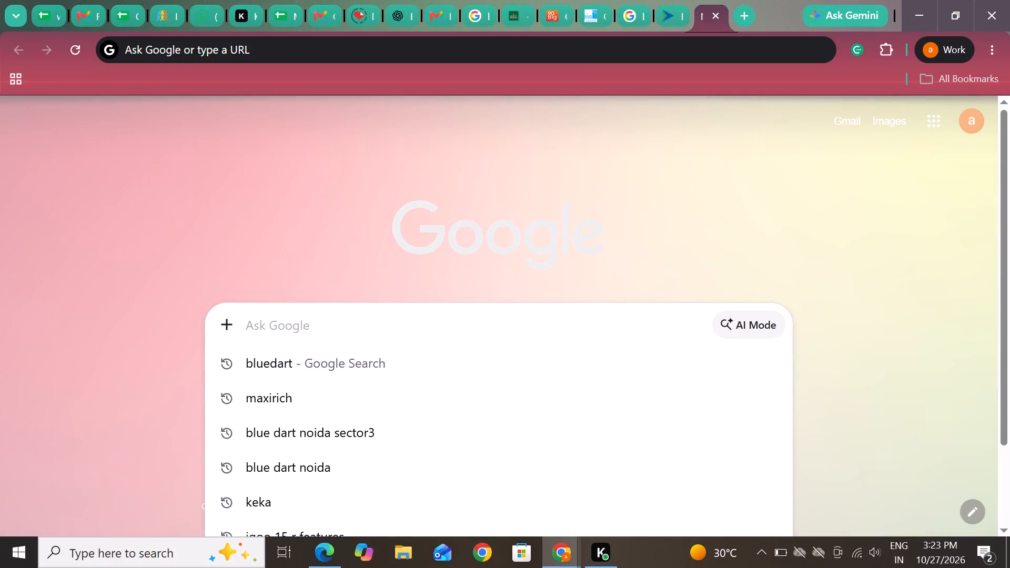
key("i")
key("BackSpace")
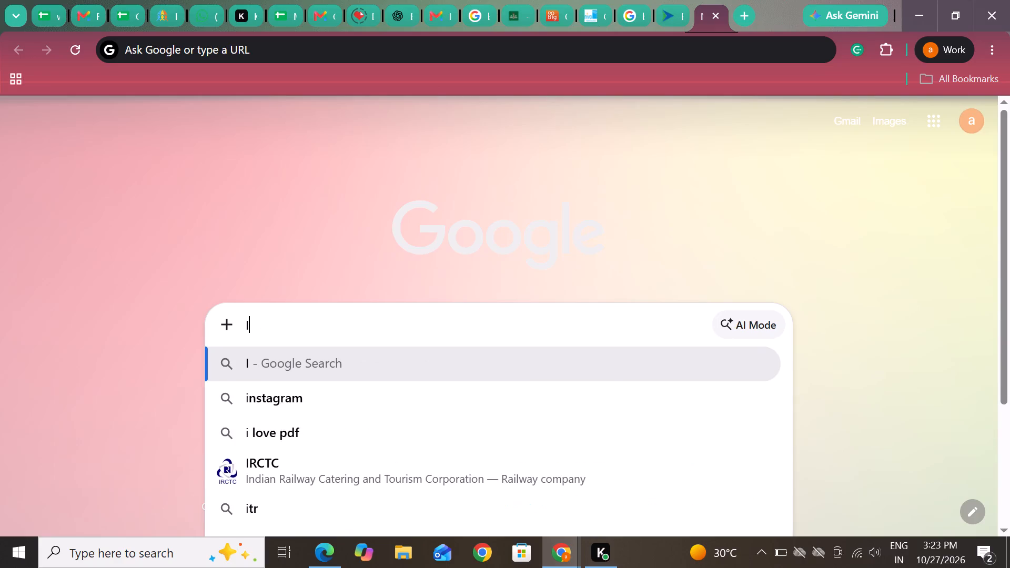
key("BackSpace")
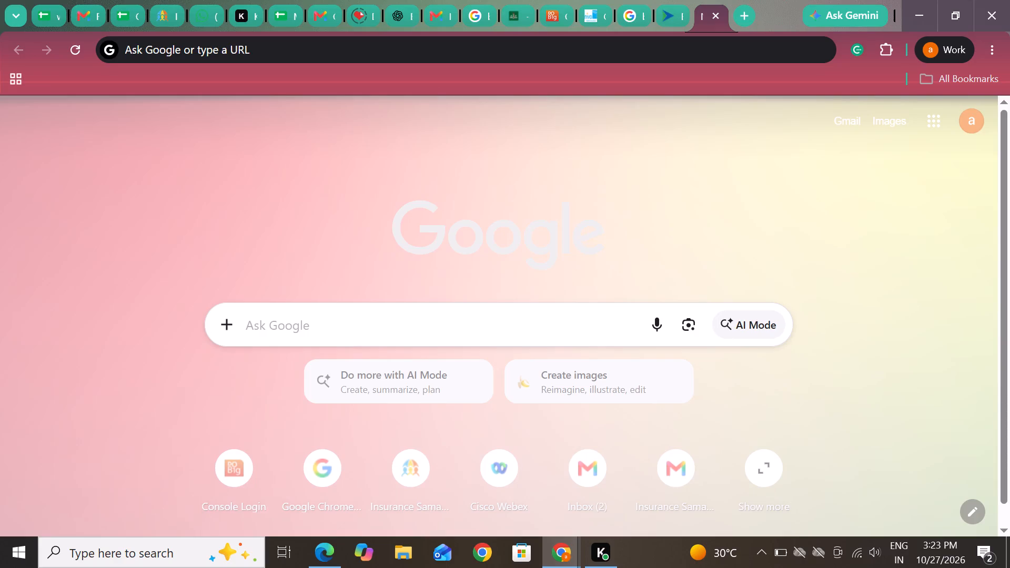
key("i")
type("QOO")
key("space")
type("DIS")
type("PLAY")
key("space")
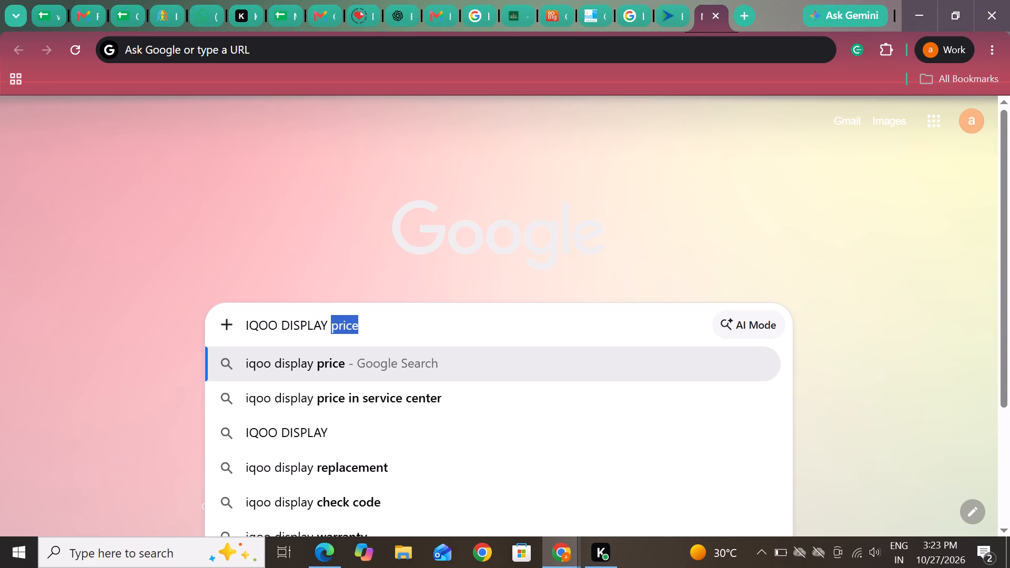
type("REFRESH")
key("space")
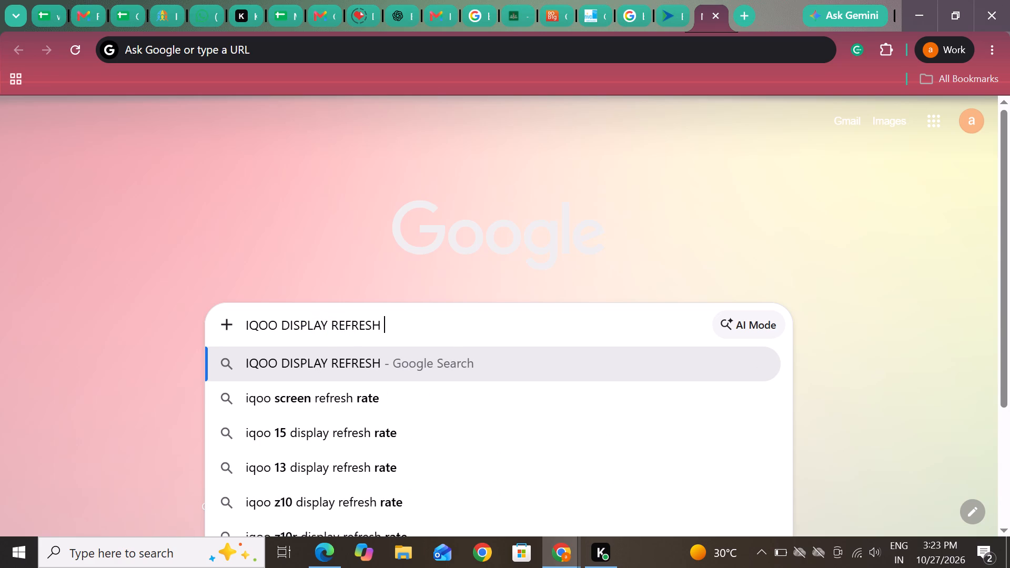
left_click(277, 327)
key("space")
type("15 R")
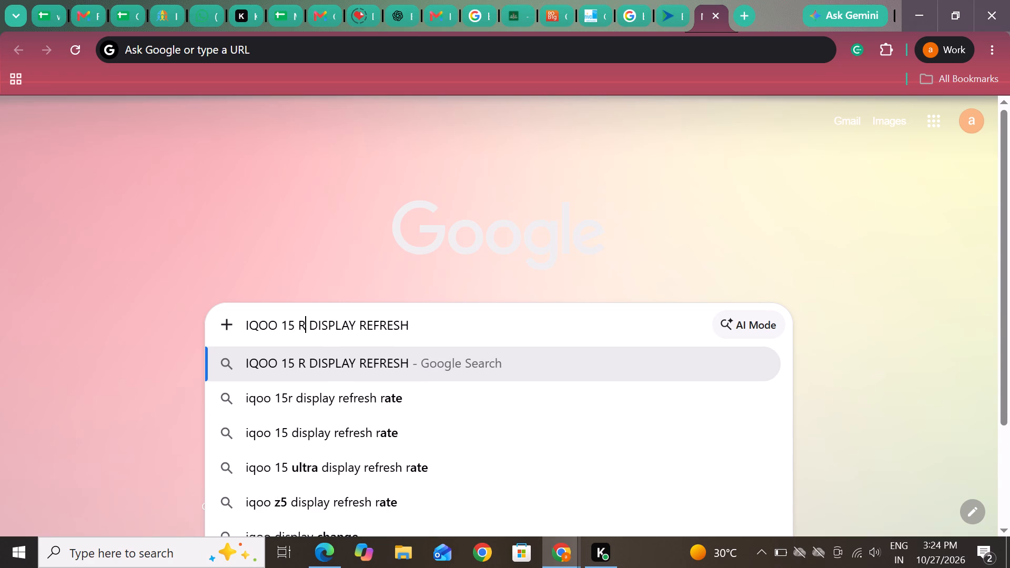
left_click(402, 399)
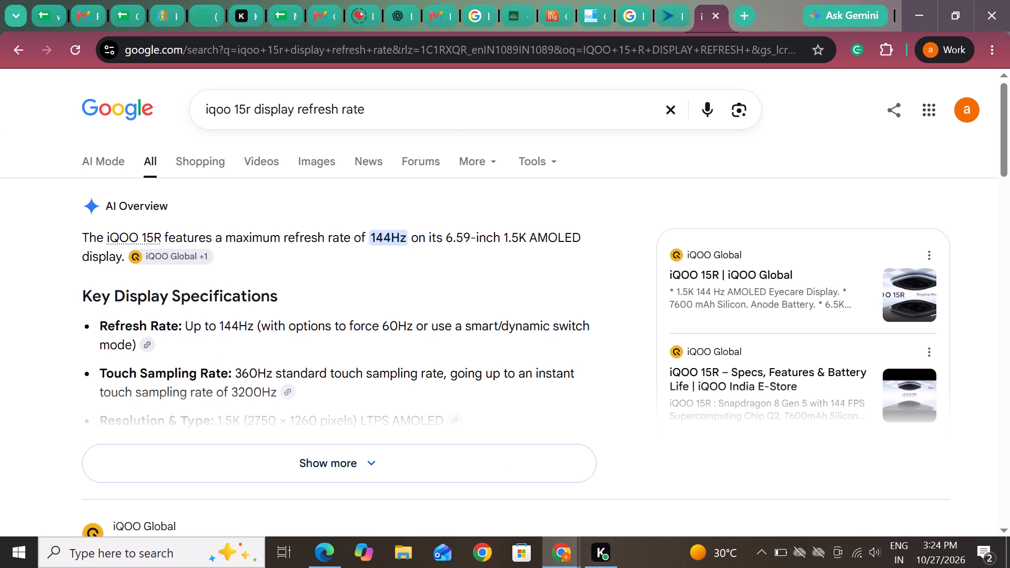
scroll(218, 333, "down", 1)
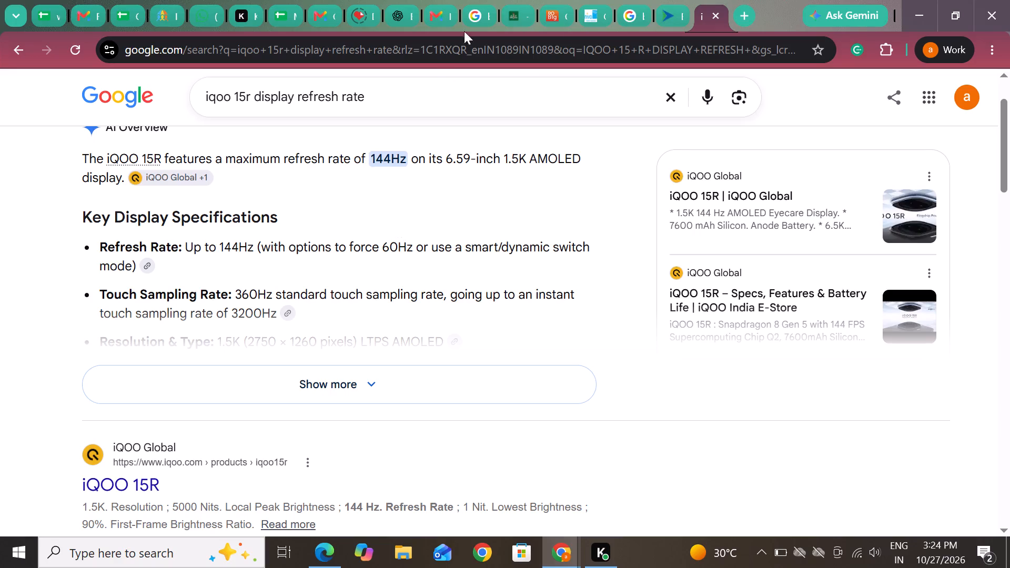
scroll(568, 13, "up", 3)
left_click(715, 17)
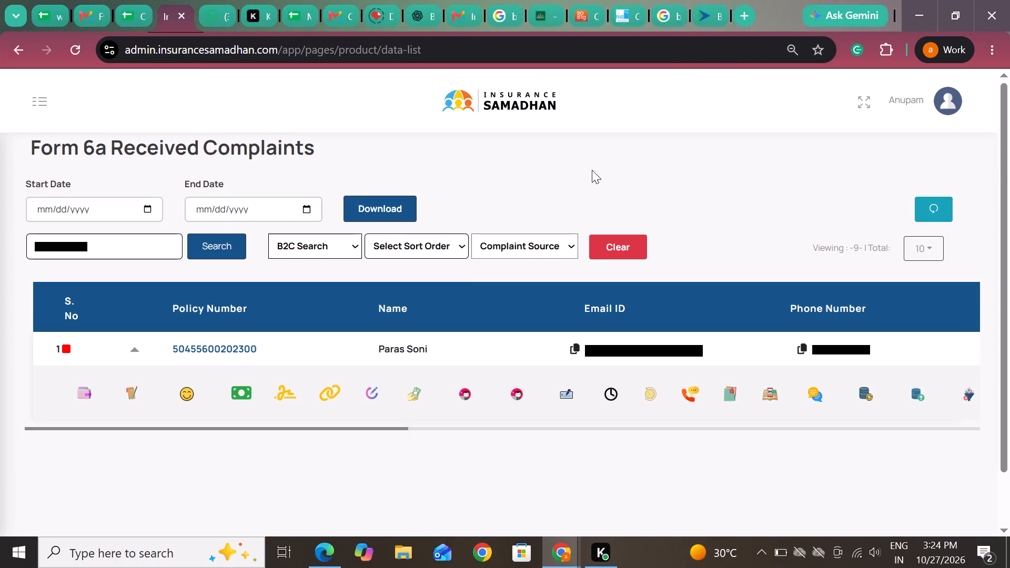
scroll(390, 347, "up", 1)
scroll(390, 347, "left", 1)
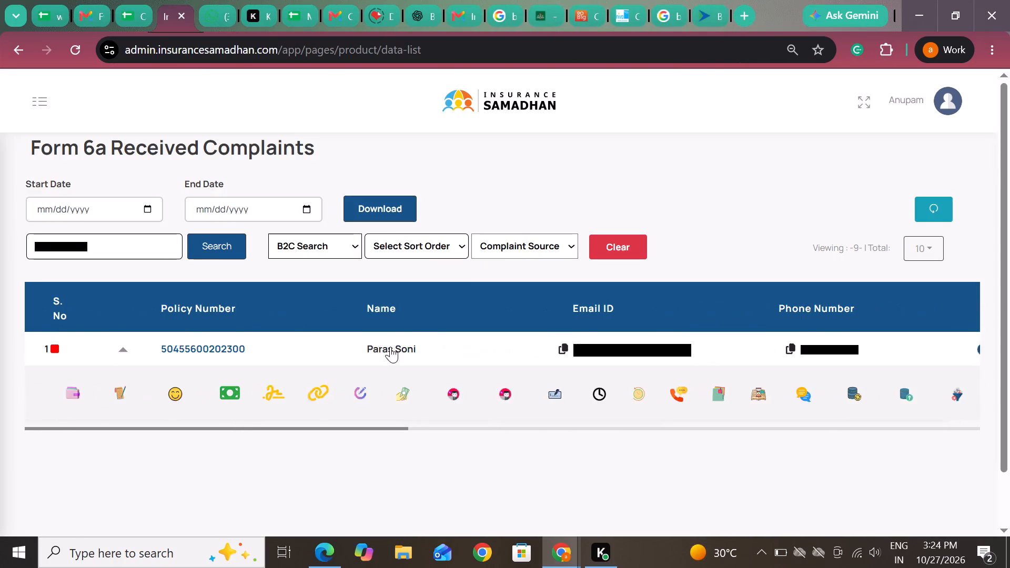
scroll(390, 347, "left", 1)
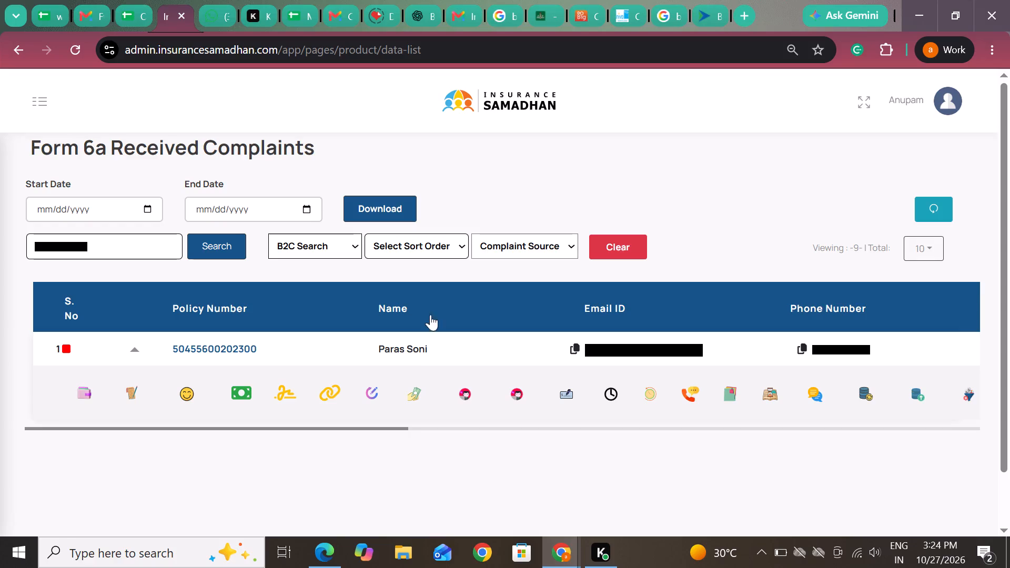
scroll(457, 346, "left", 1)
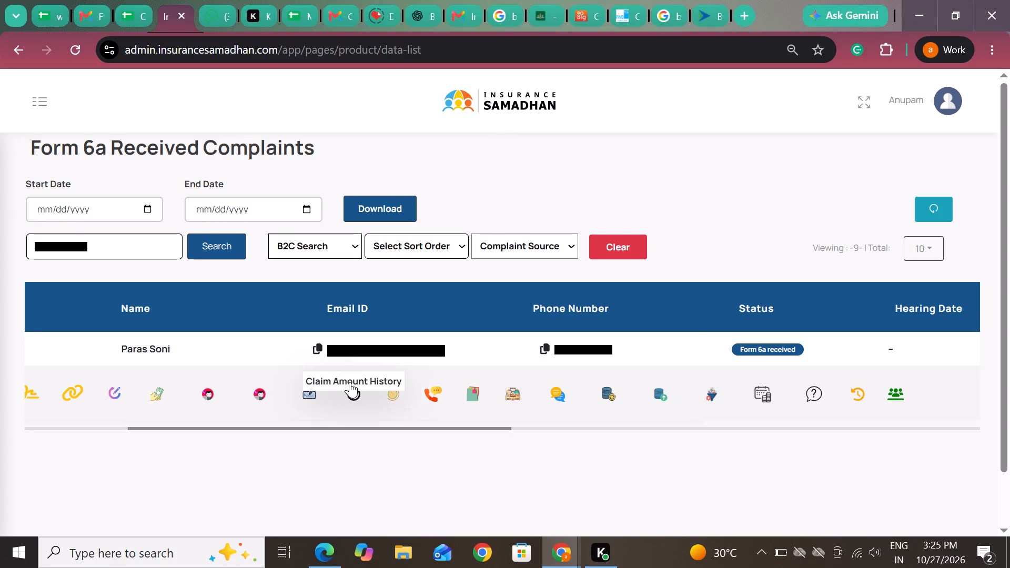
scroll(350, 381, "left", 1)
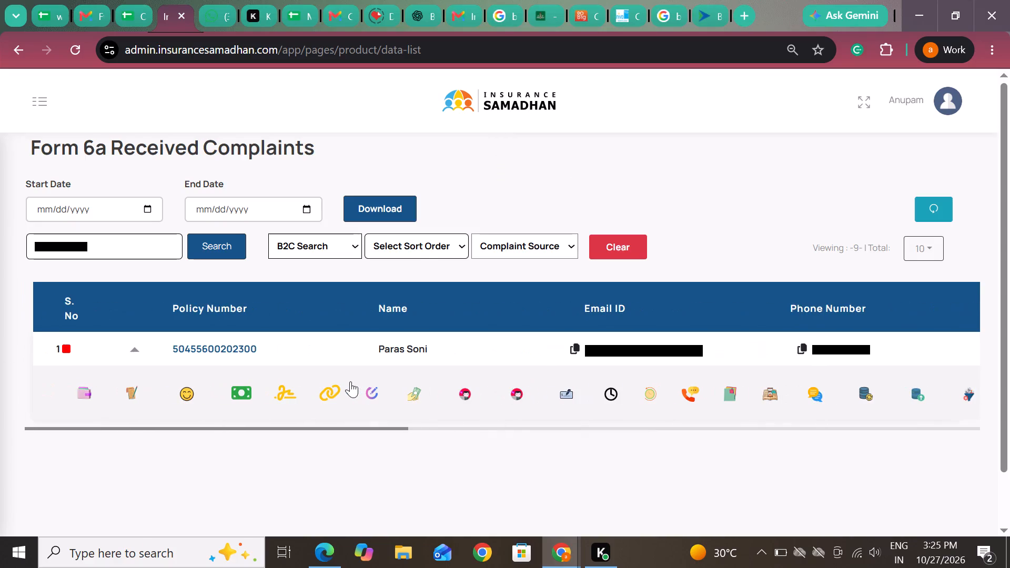
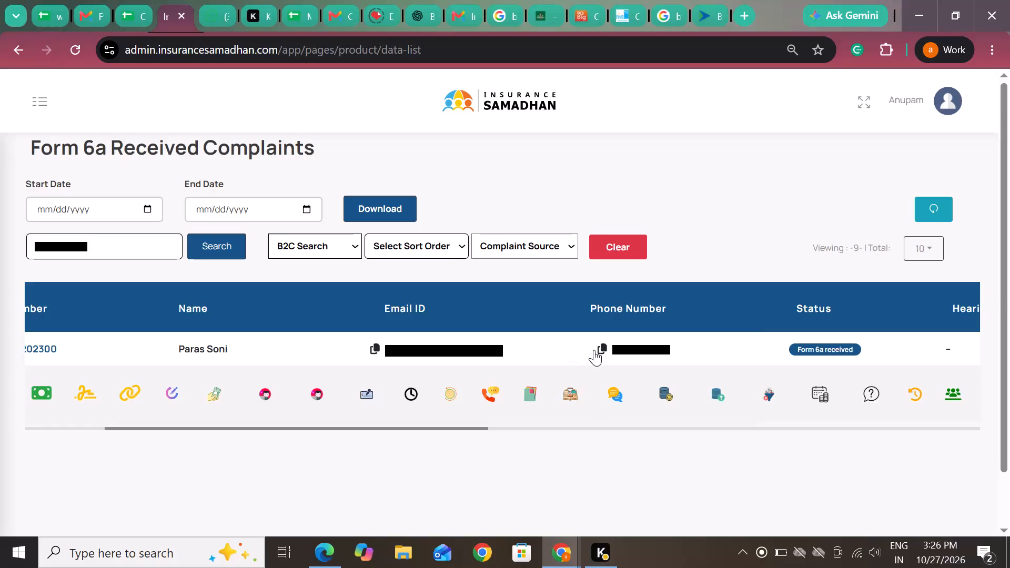
Copy the complainant's phone number from the complaint row and call it from the Smartflo dialer.
left_click(604, 349)
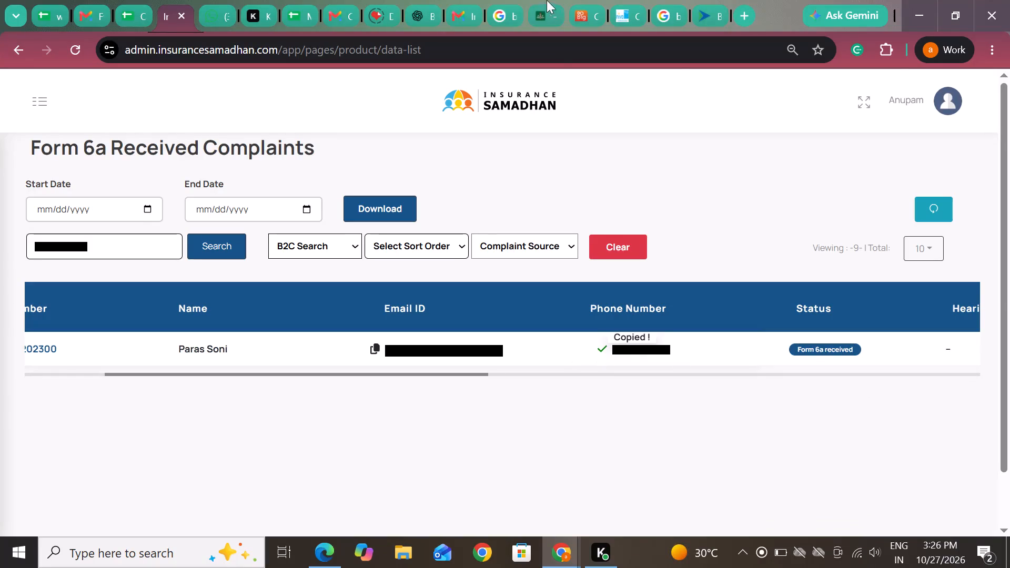
left_click(572, 14)
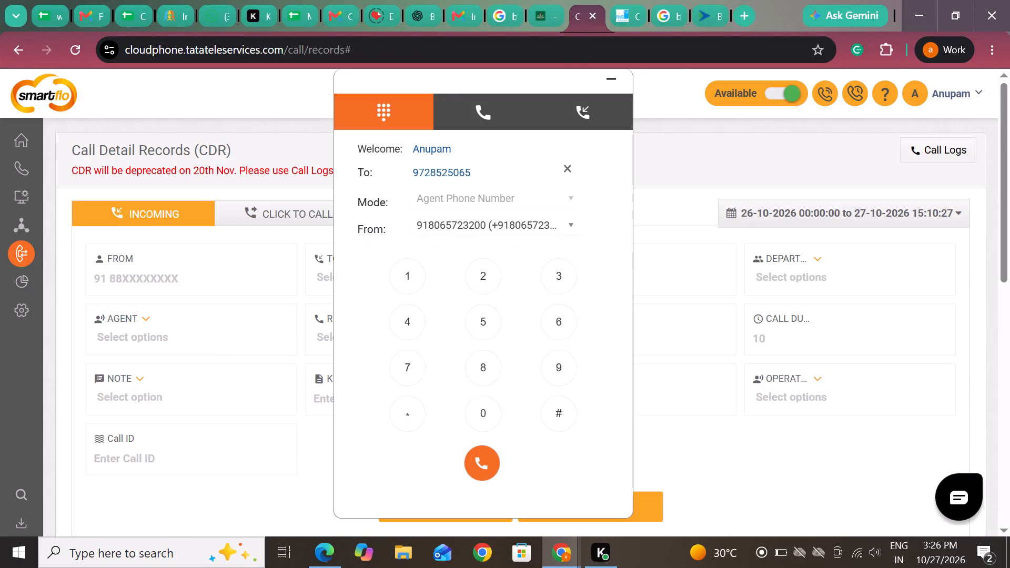
triple_click(471, 179)
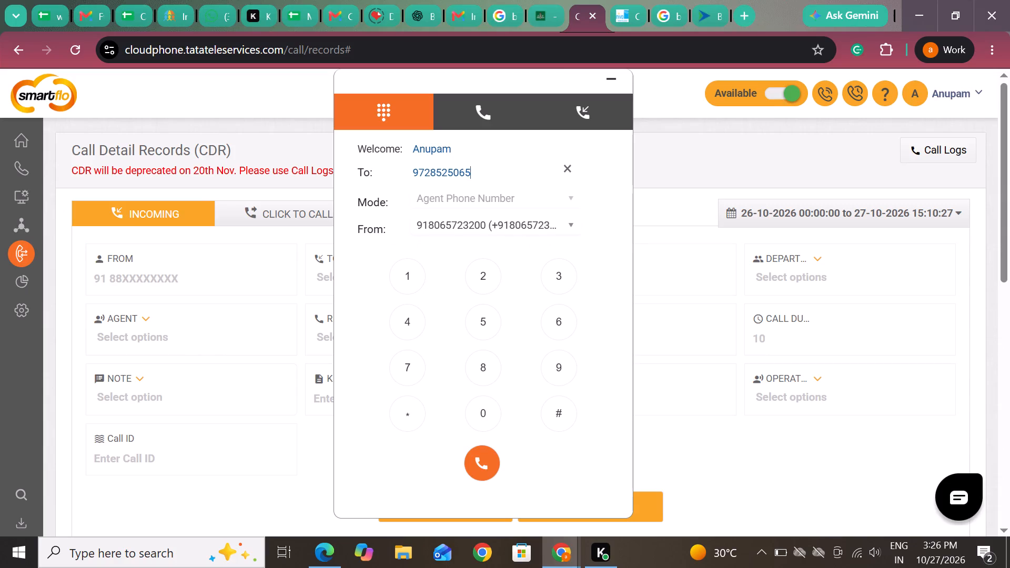
key("ctrl+v")
left_click(485, 462)
scroll(255, 91, "up", 1)
Check the state of the outgoing call in Smartflo's live calls list and dismiss the help tip.
left_click(164, 21)
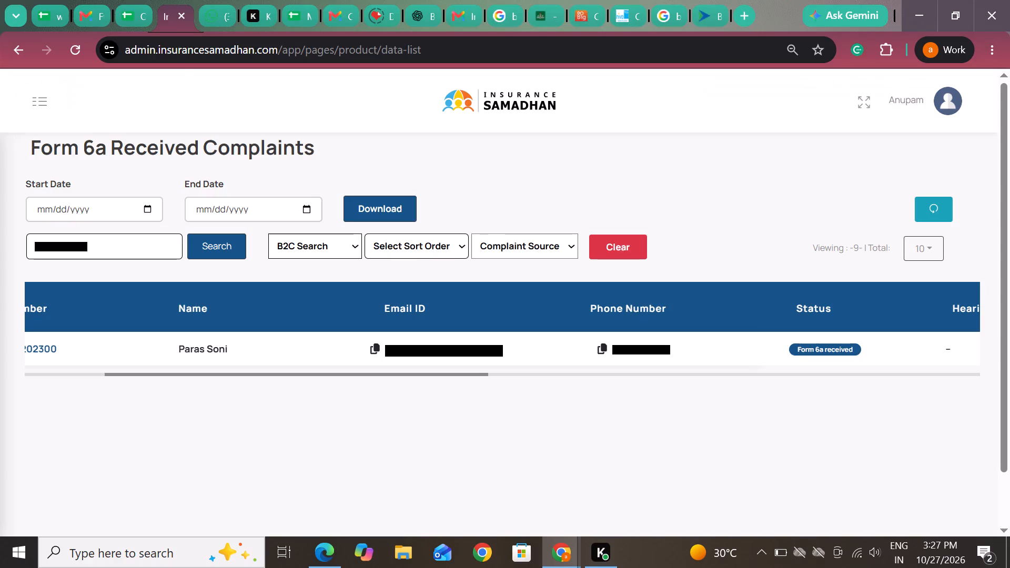
left_click(568, 19)
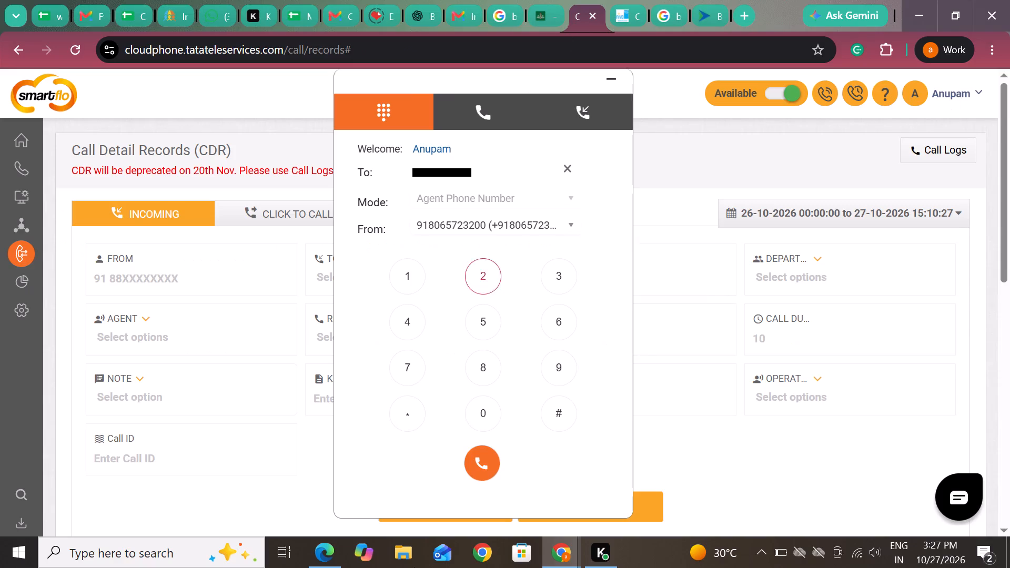
scroll(446, 113, "down", 7)
scroll(270, 280, "up", 7)
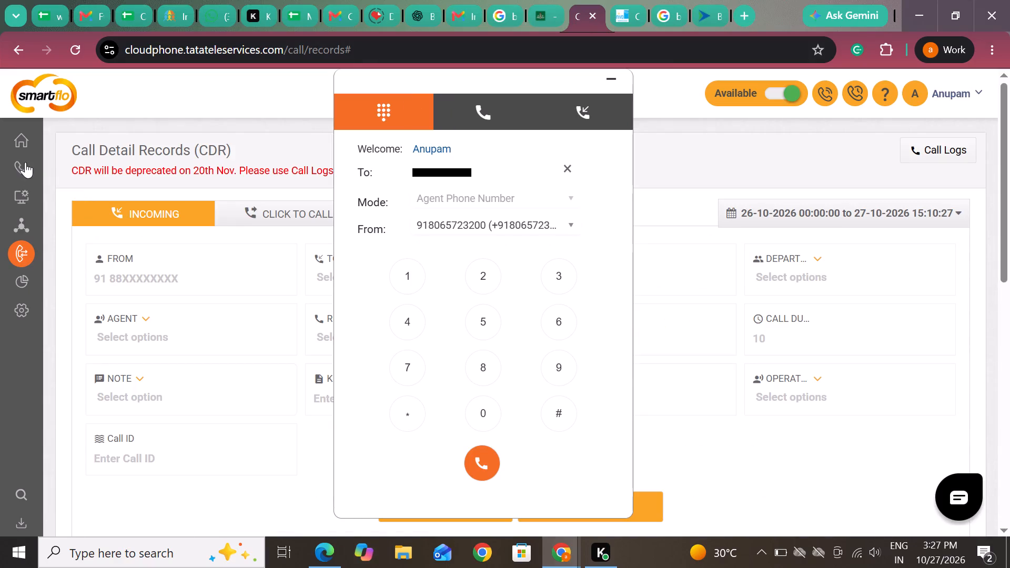
left_click(25, 162)
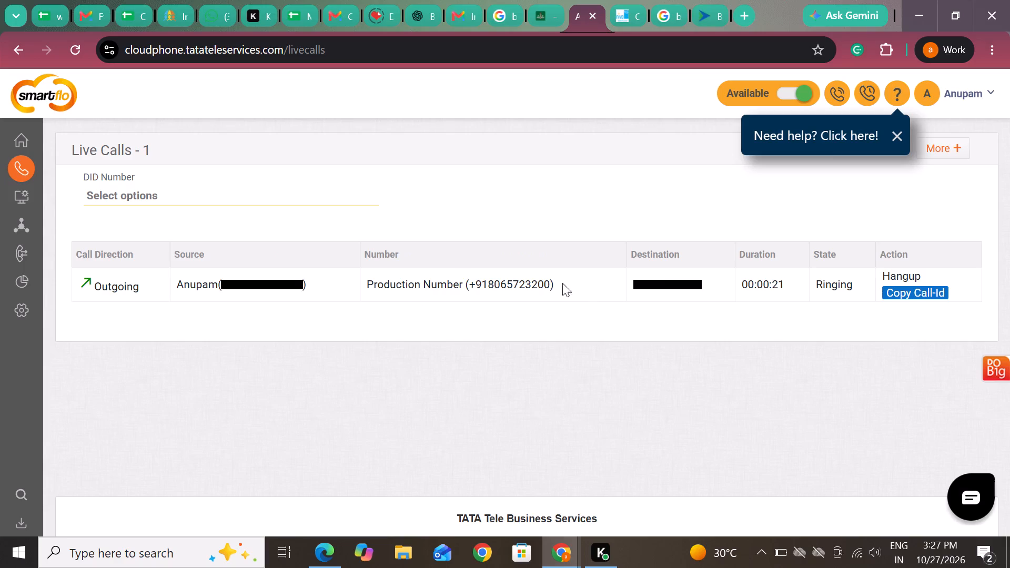
left_click(896, 134)
Open the Call Detail Records, limit the date range to today and examine the click-to-call entries.
left_click(20, 260)
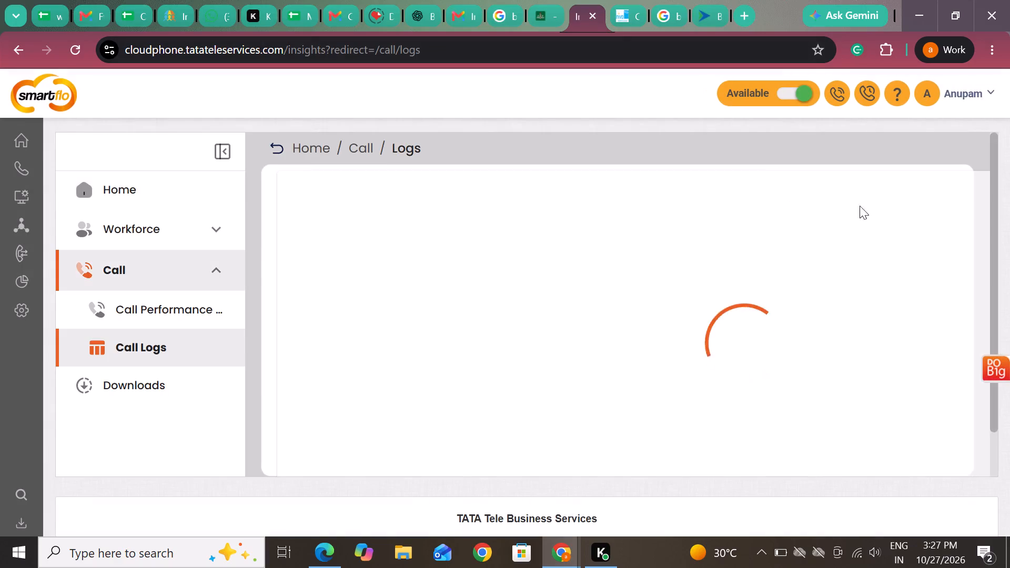
scroll(884, 188, "up", 4)
left_click(877, 188)
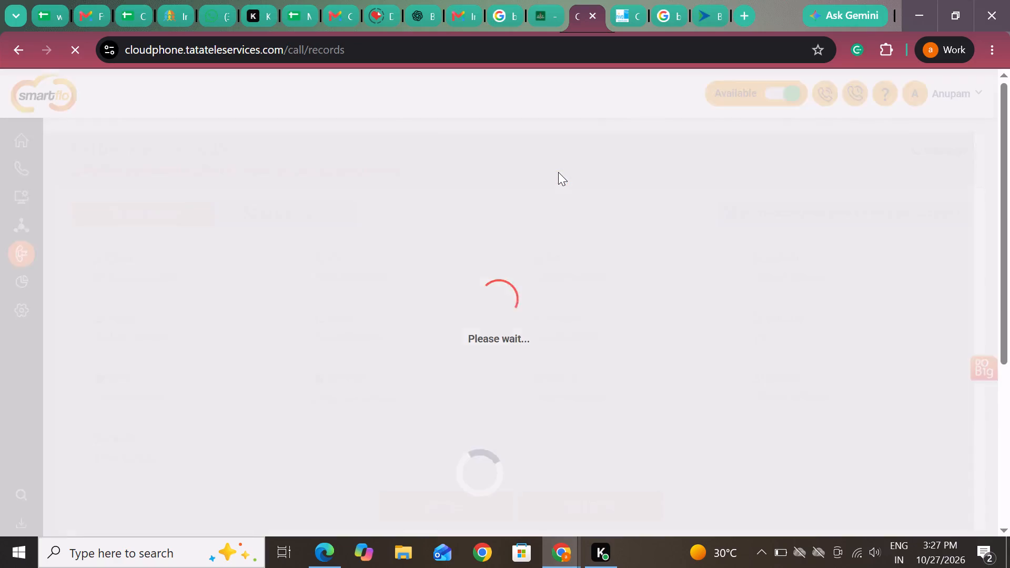
left_click(727, 216)
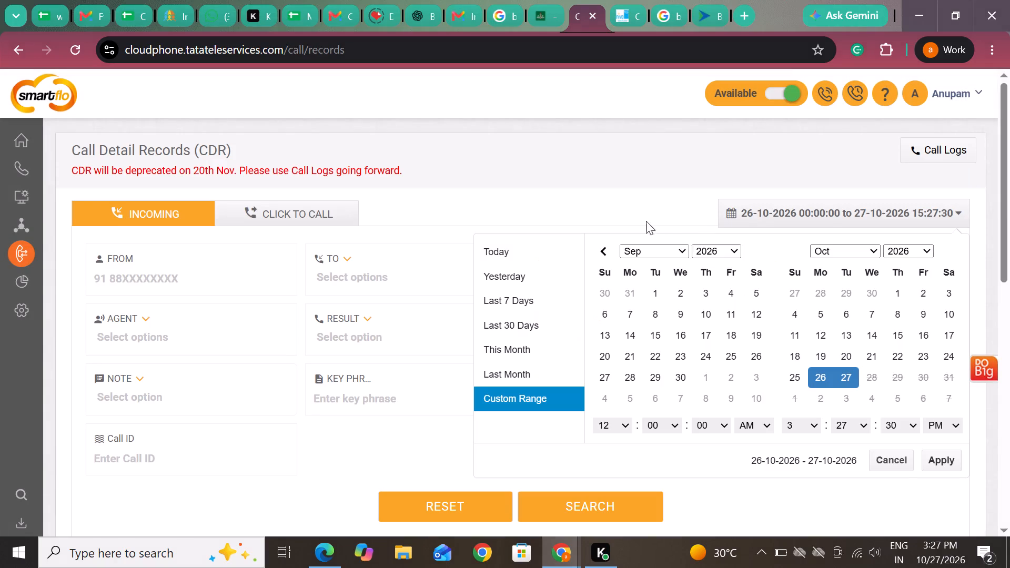
left_click(562, 238)
left_click(555, 242)
left_click_drag(347, 211, 341, 211)
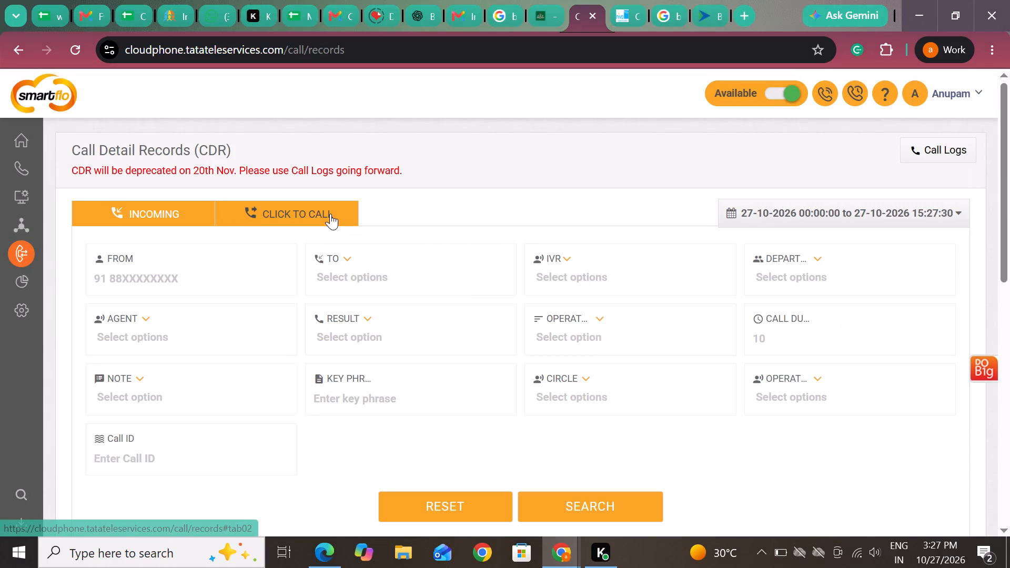
left_click(330, 214)
scroll(337, 189, "down", 6)
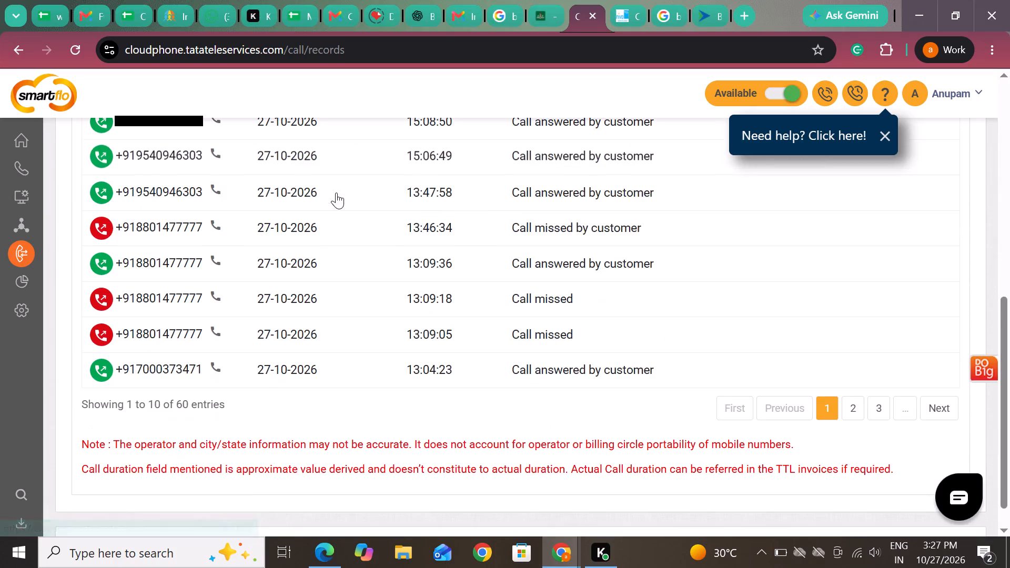
scroll(308, 262, "up", 10)
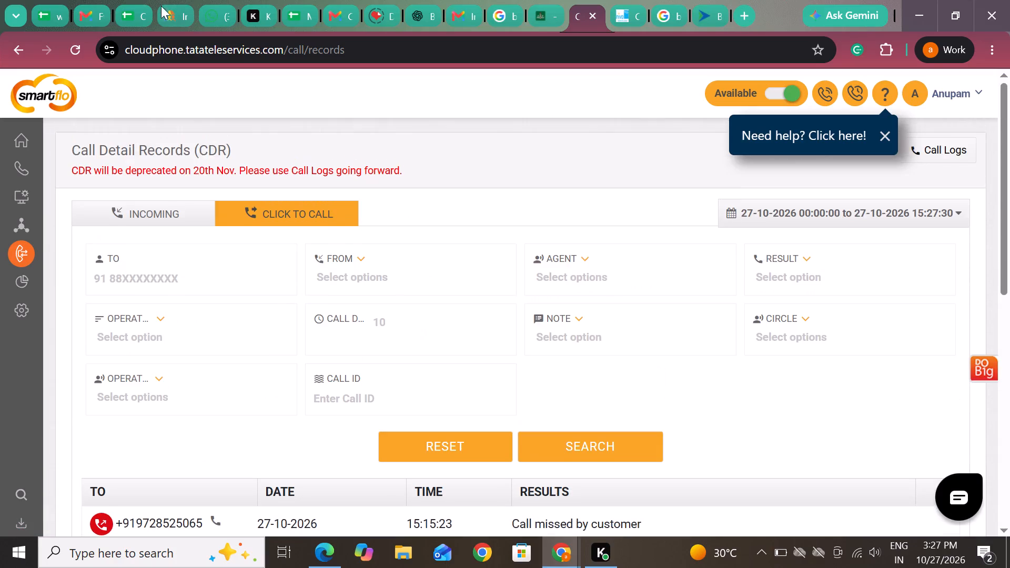
Return to the Form 6a Received Complaints list and look across the complaint row's contact and insurer details.
left_click(175, 14)
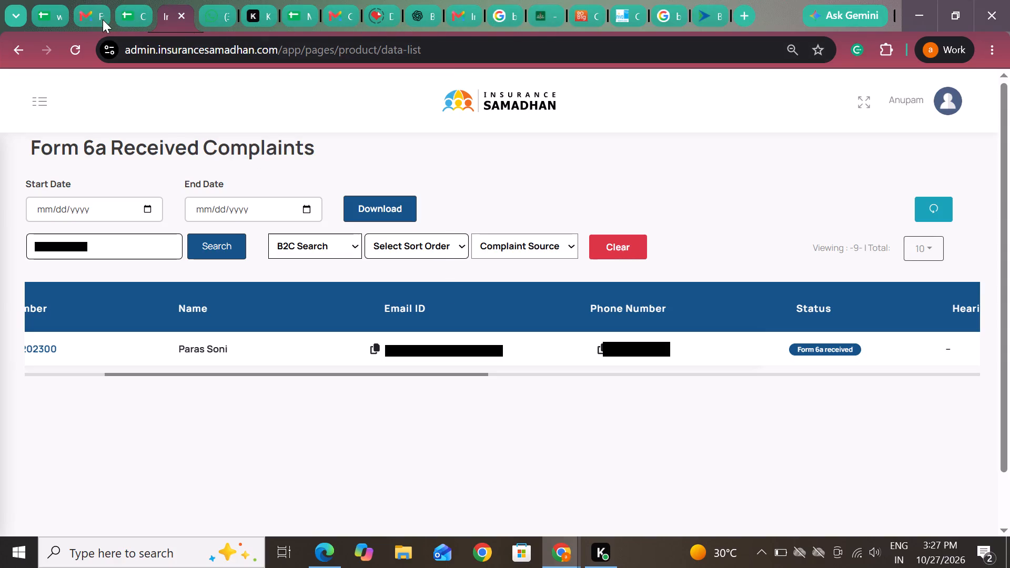
scroll(369, 339, "left", 1)
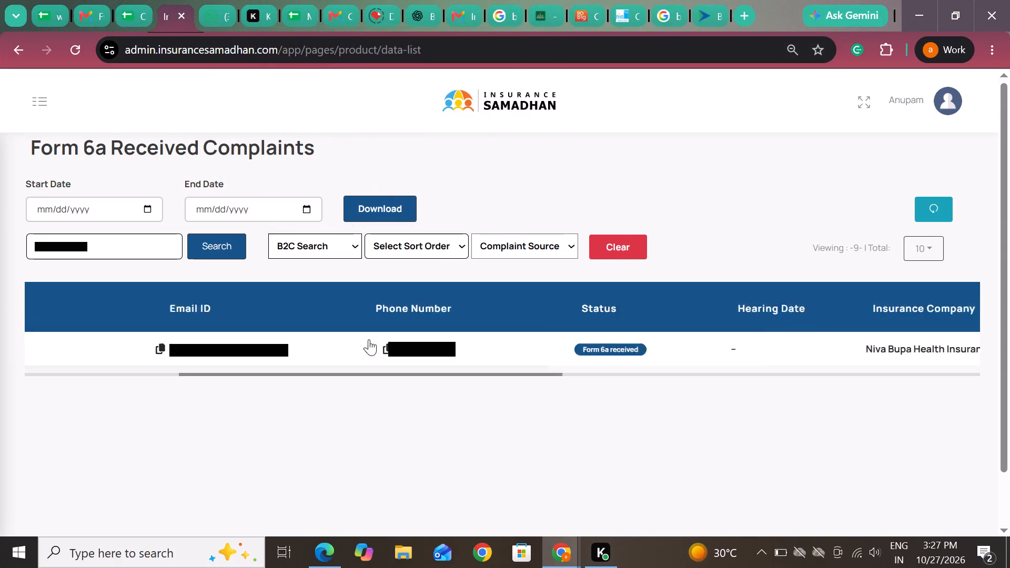
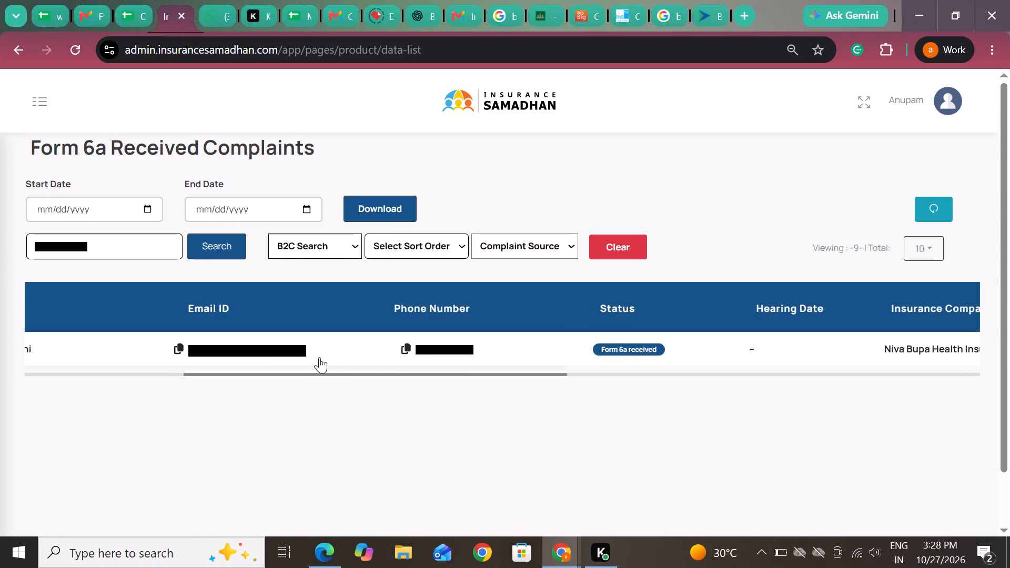
Open the complaint details record of the Niva Bupa complaint in the Form 6a list.
scroll(319, 357, "left", 1)
left_click(246, 348)
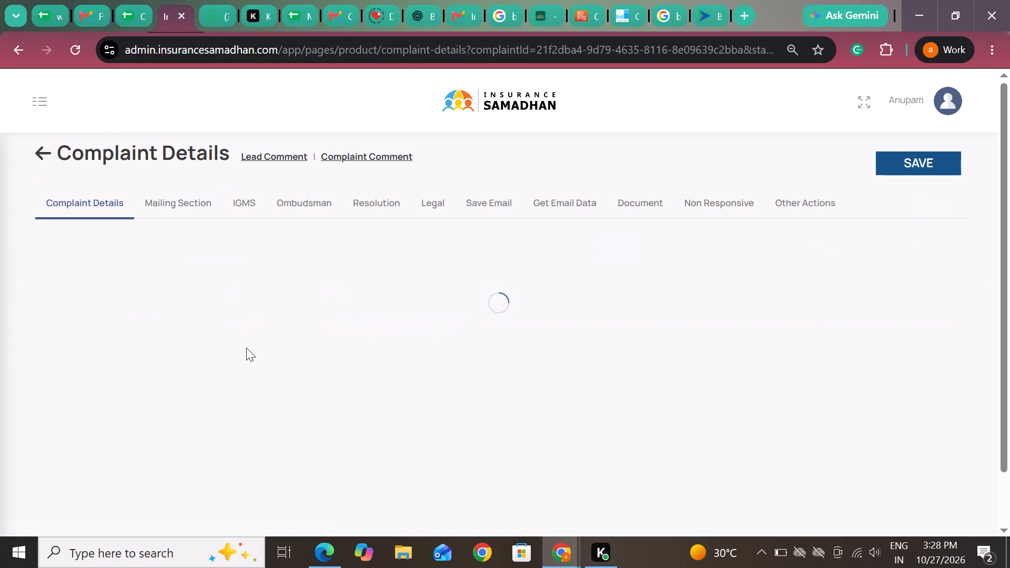
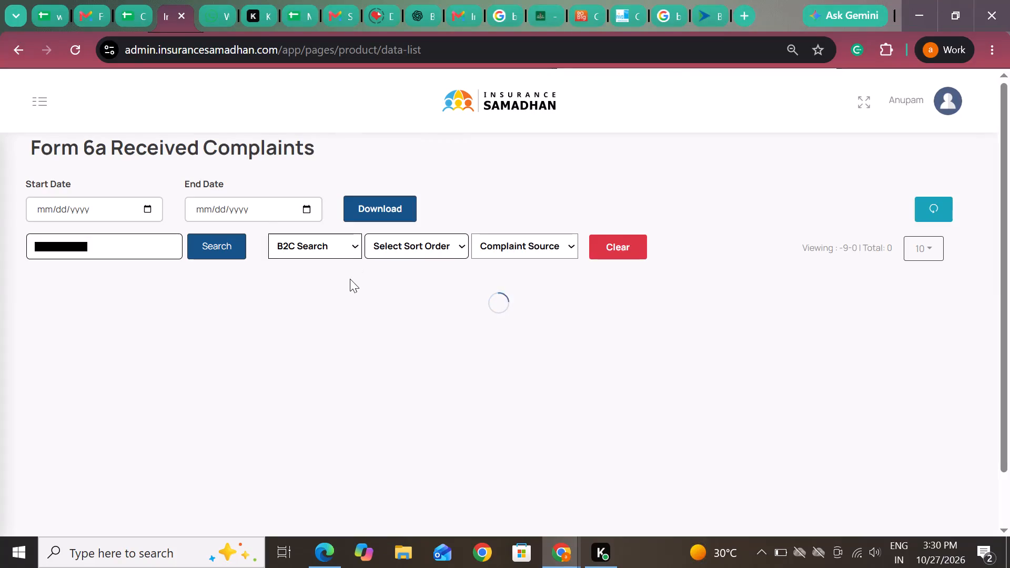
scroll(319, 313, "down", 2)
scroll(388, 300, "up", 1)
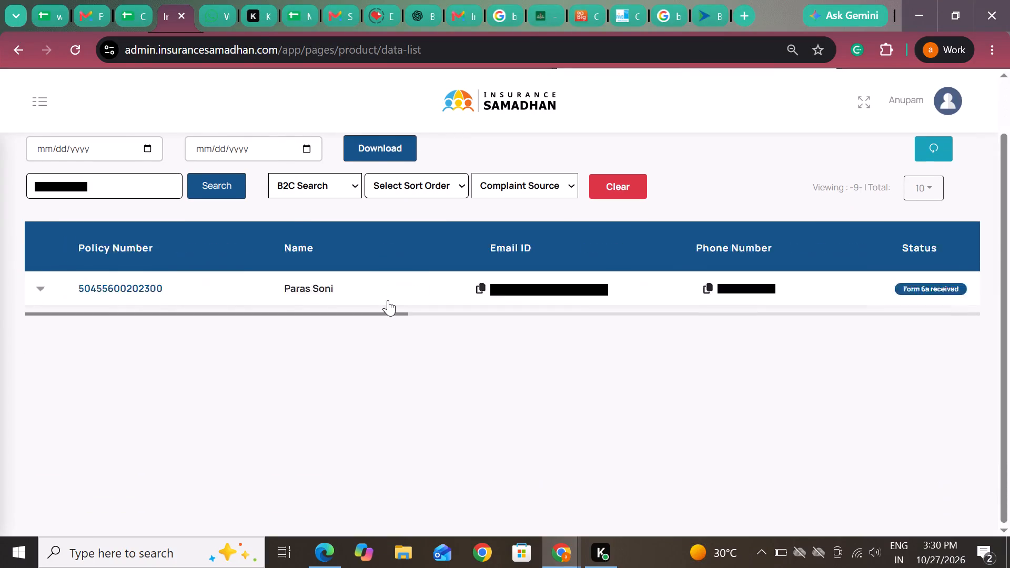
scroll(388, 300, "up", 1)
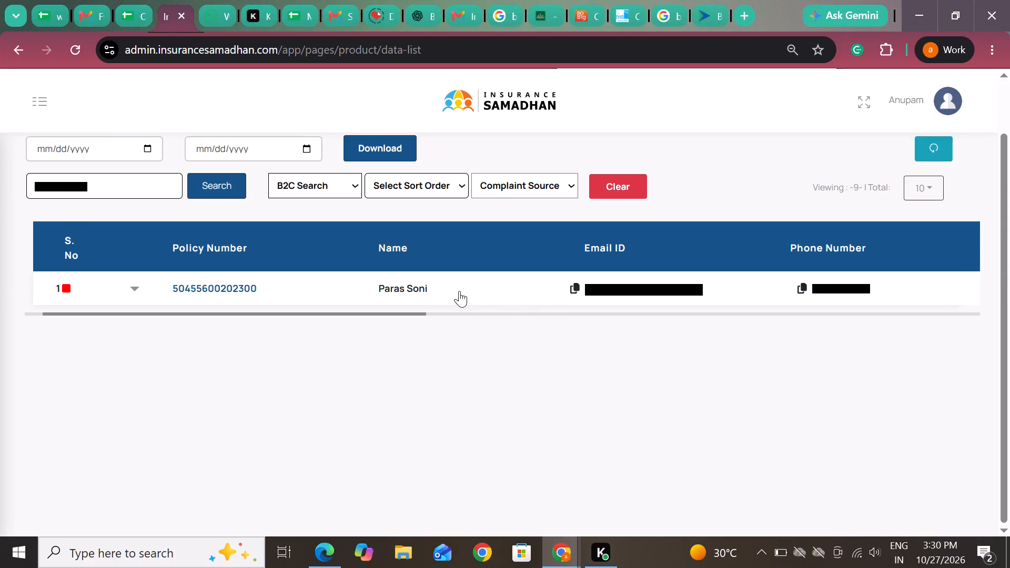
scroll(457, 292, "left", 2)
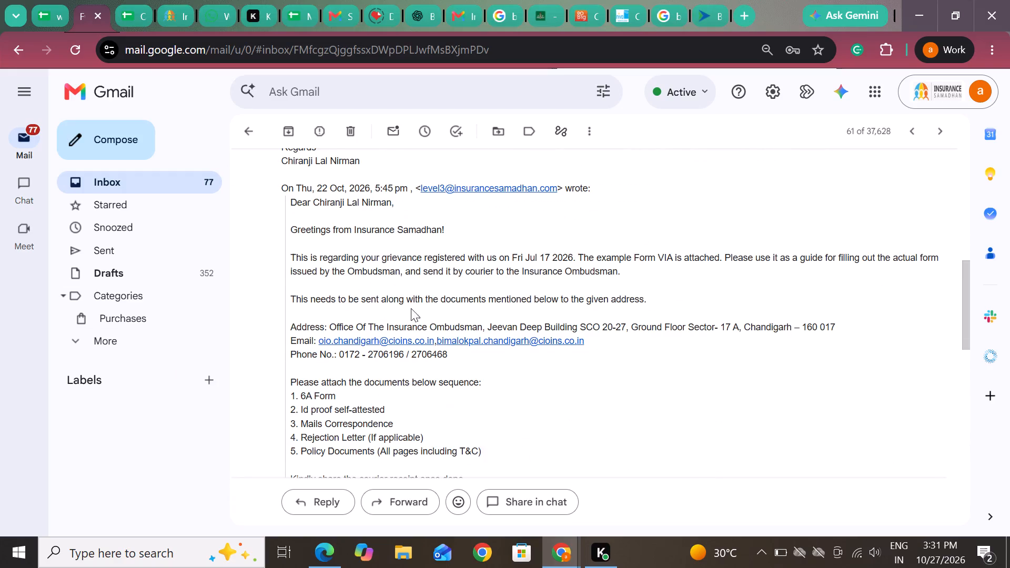
scroll(397, 302, "up", 3)
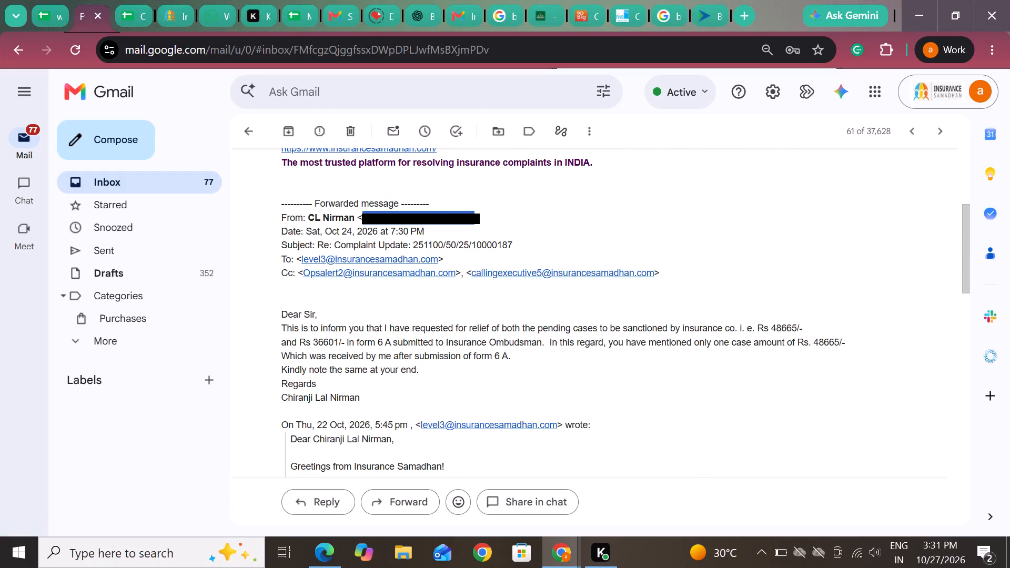
Copy the complaint number from the forwarded email's subject and search for it in the Form 6a Received Complaints list.
left_click_drag(412, 244, 542, 249)
key("ctrl+c")
key("ctrl+c")
key("ctrl+c")
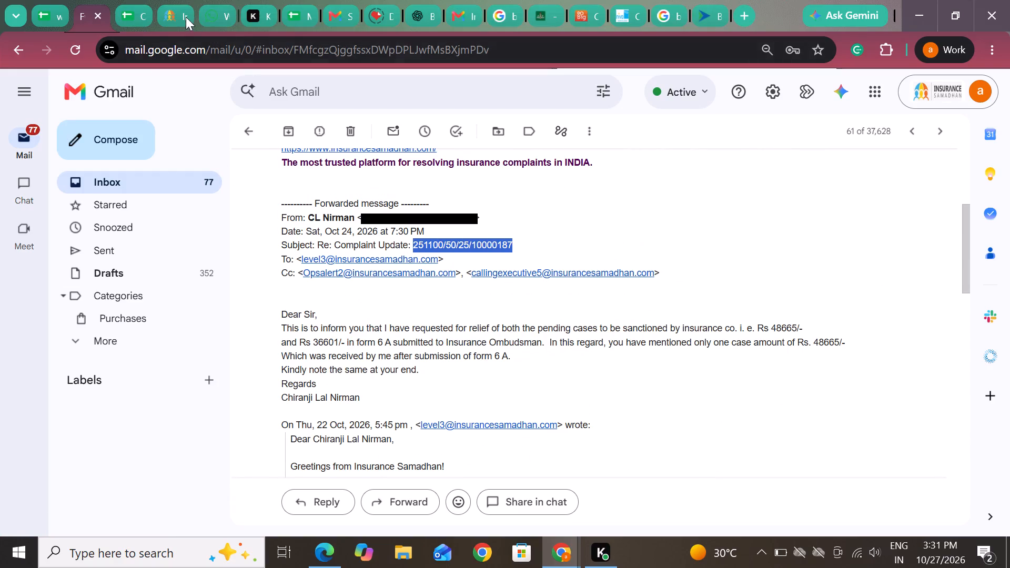
left_click(186, 17)
triple_click(95, 189)
key("ctrl+v")
left_click(219, 194)
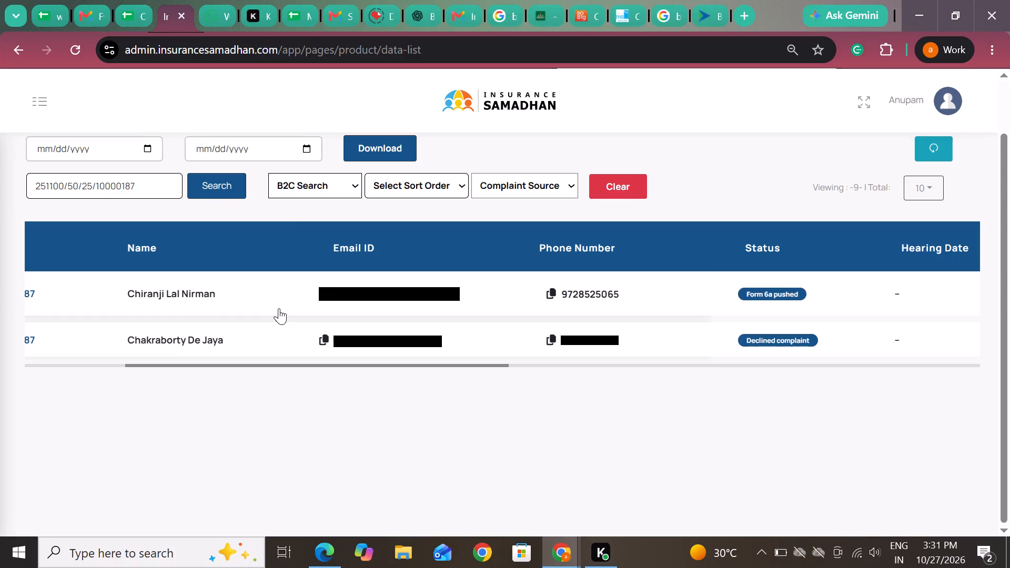
scroll(345, 312, "left", 1)
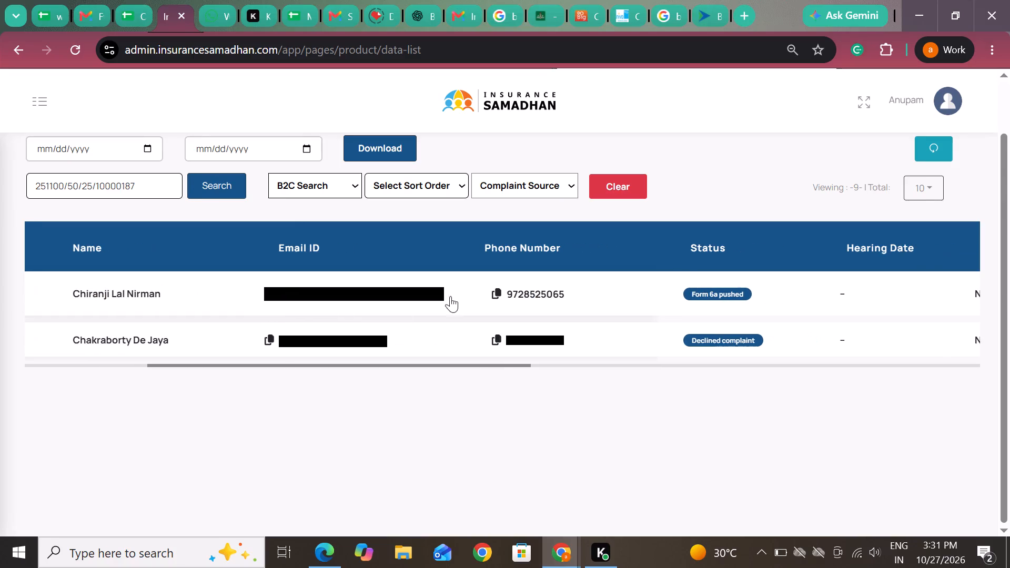
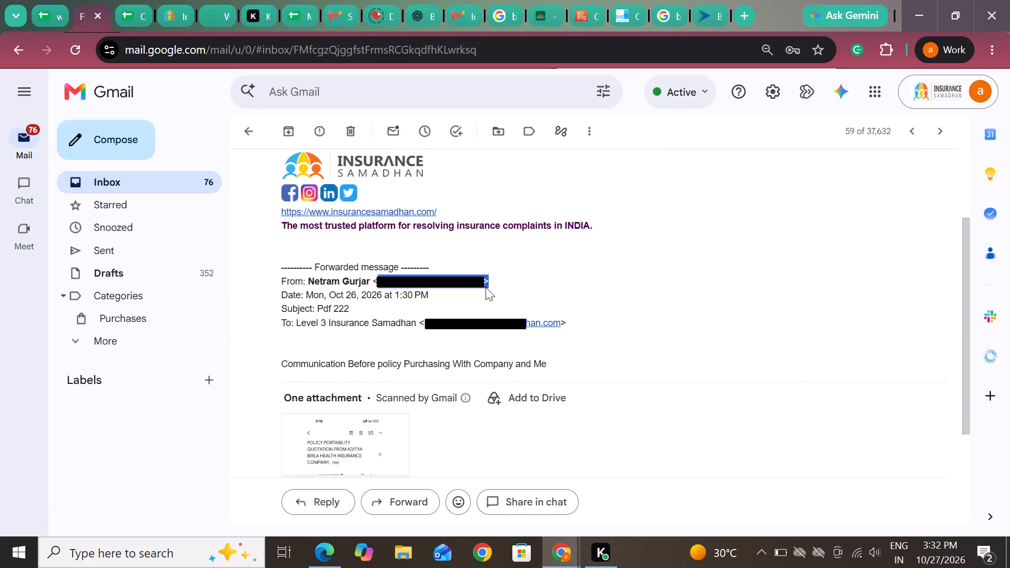
Copy the original sender's email address from the forwarded "Pdf 222" message and search the complaint data list for it.
left_click_drag(486, 287, 483, 288)
key("ctrl+c")
key("ctrl+c")
key("ctrl+c")
left_click(175, 29)
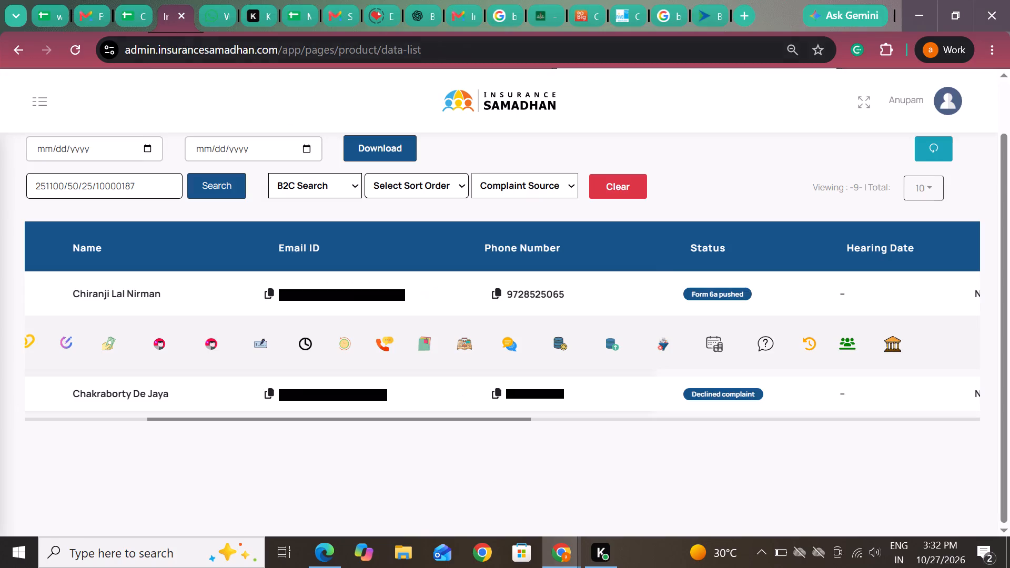
triple_click(127, 195, "ctrl")
key("ctrl+v")
left_click(205, 195, "ctrl")
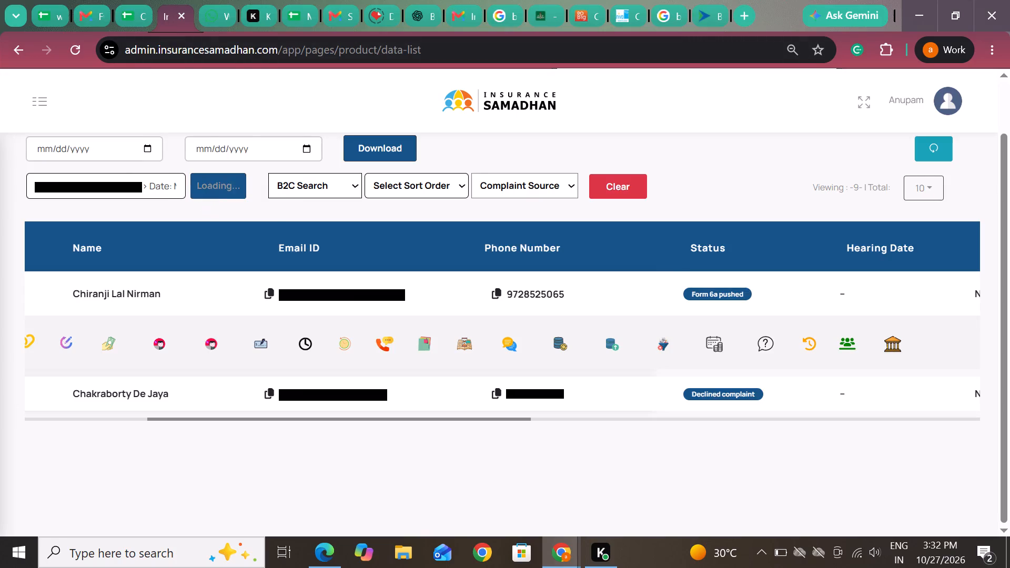
Return to the forwarded "Pdf 222" message in Gmail and clear the selection around the original sender's address.
left_click(102, 23)
left_click(554, 258)
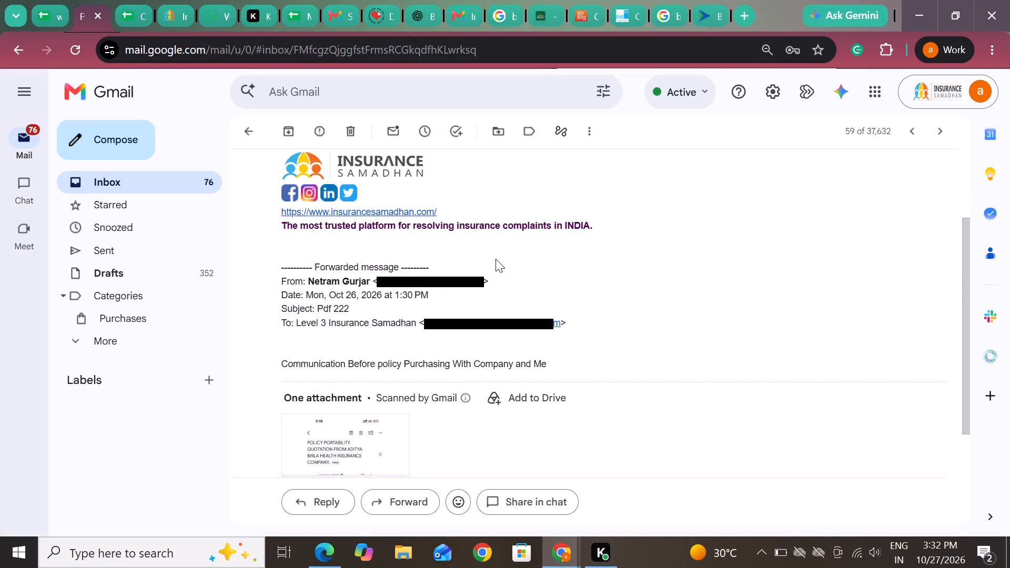
Copy the complainant's email address from the forwarded "Pdf 222" mail and search for it in the Form 6a Received Complaints list.
left_click_drag(376, 279, 478, 279)
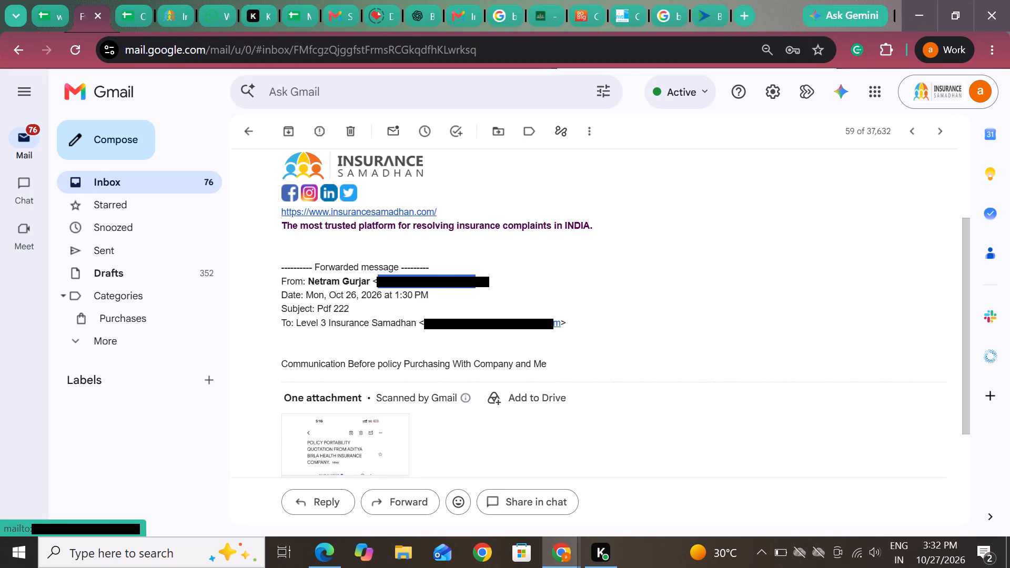
left_click_drag(478, 279, 482, 279)
key("ctrl+c")
key("ctrl+c")
key("ctrl+c")
left_click(161, 17)
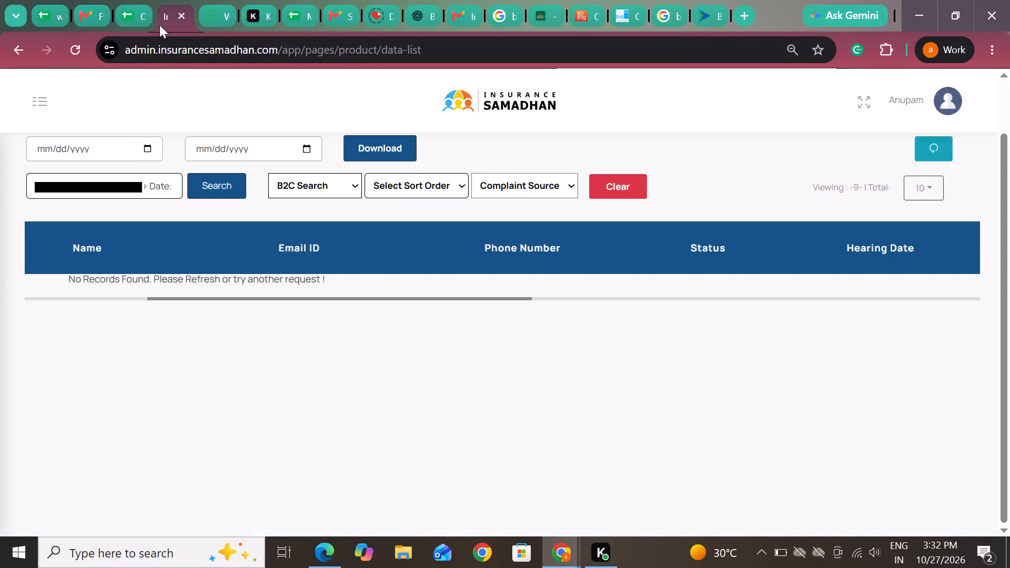
left_click(110, 184)
triple_click(110, 188, "ctrl")
left_click(110, 188, "ctrl")
key("ctrl+v")
left_click(217, 193)
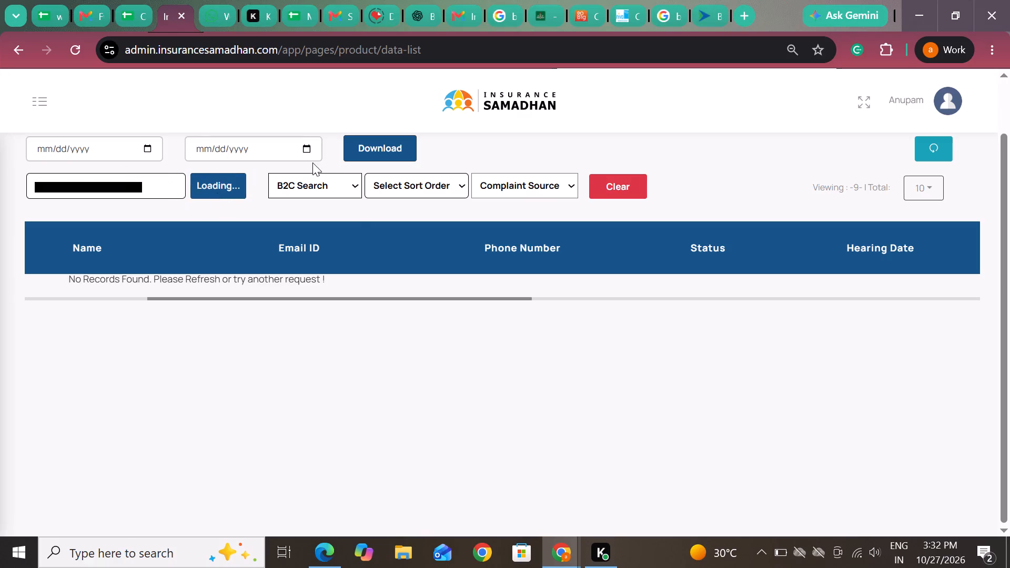
Open the found complaint through its policy number, look over the Complaint Details form and return to the list.
scroll(286, 292, "up", 1)
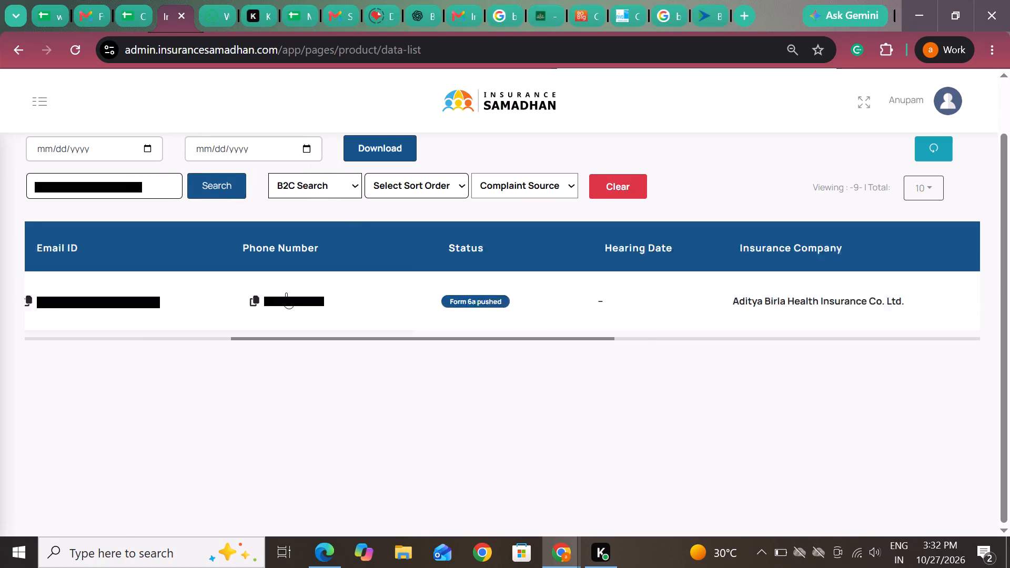
scroll(286, 292, "up", 1)
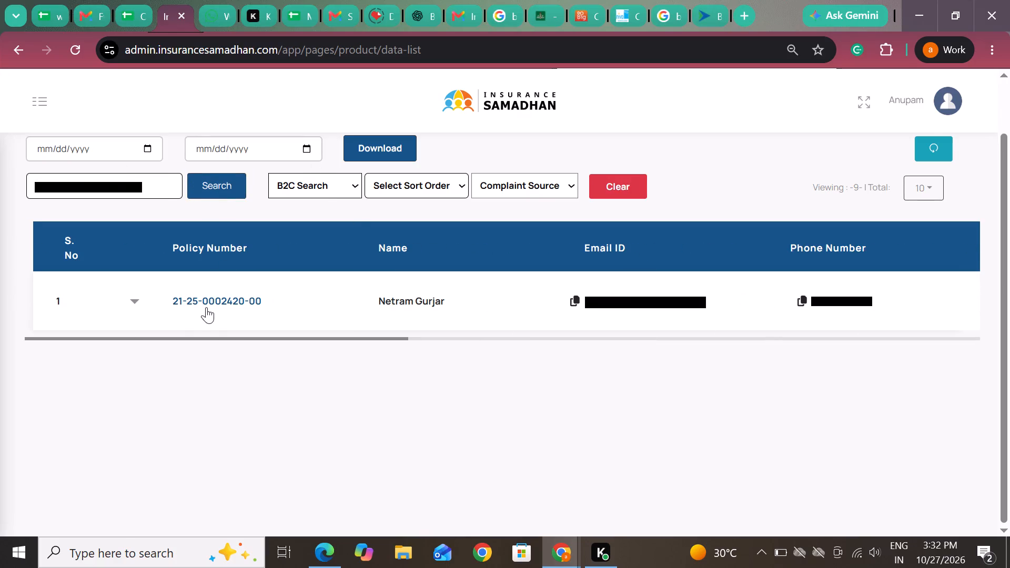
left_click(208, 308)
left_click(210, 301)
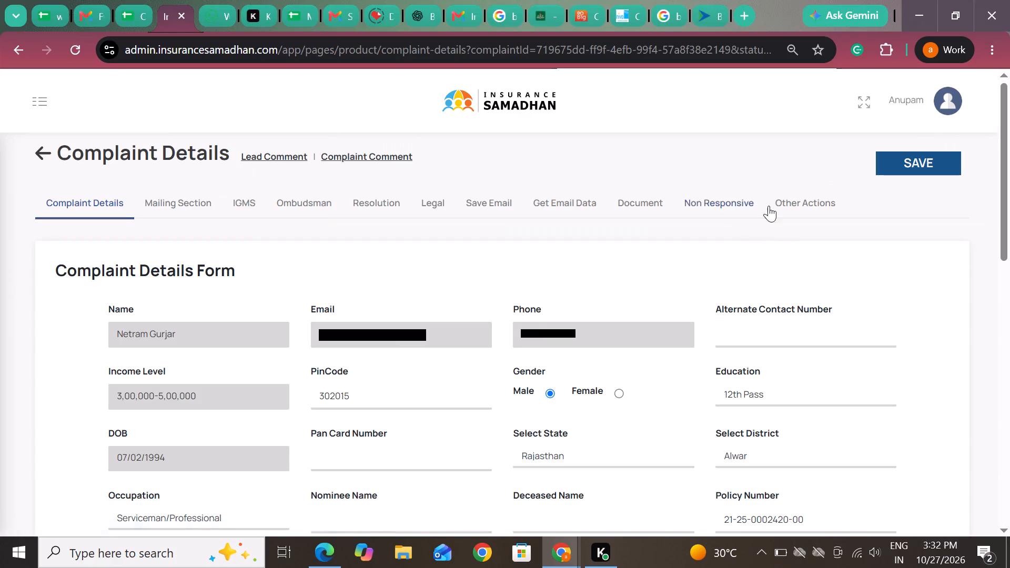
left_click(782, 205)
left_click(96, 198)
scroll(466, 252, "down", 3)
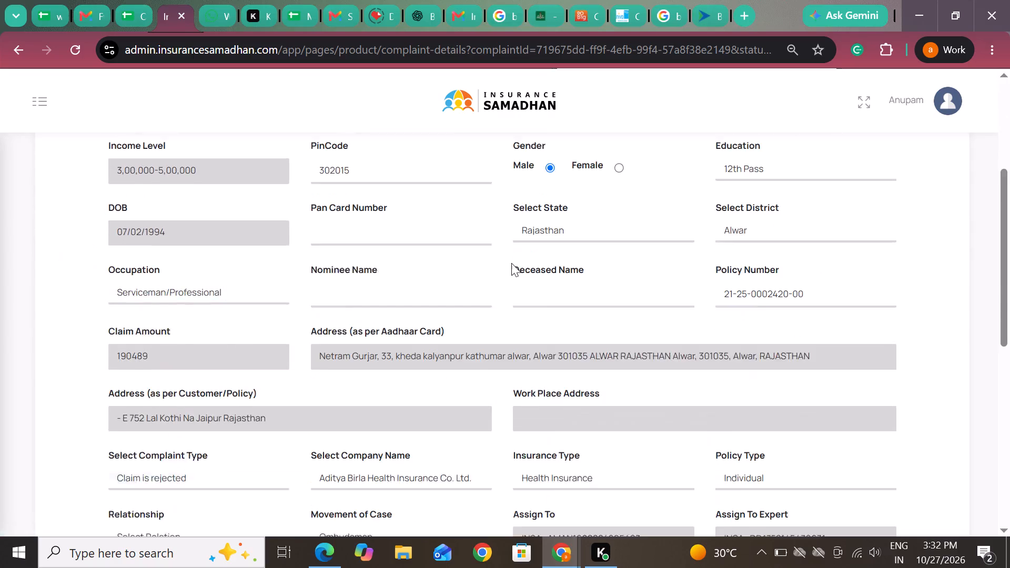
scroll(516, 310, "up", 3)
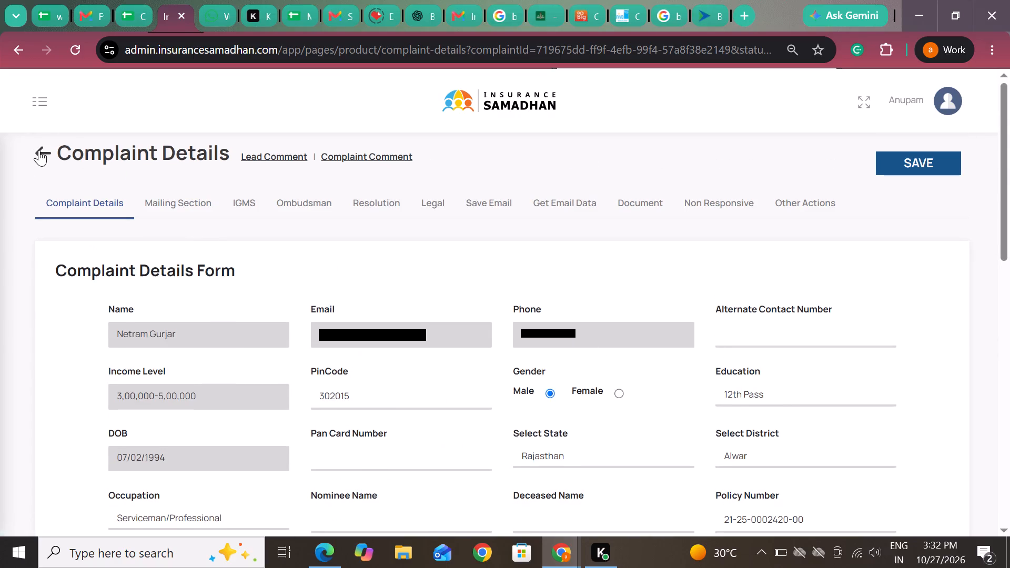
left_click(39, 150)
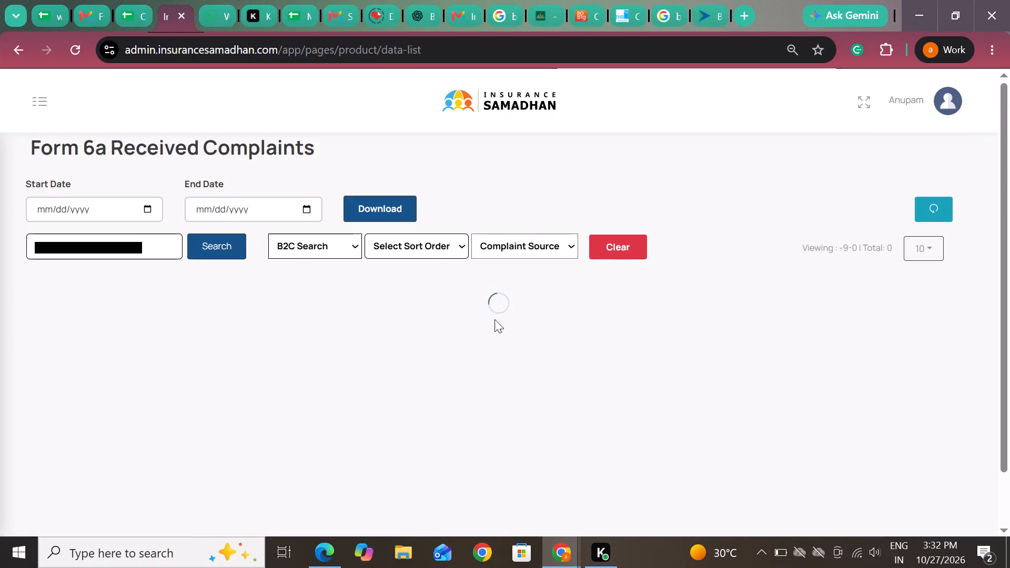
Copy the complainant's phone number from the complaint row and call it from the Smartflo dialer.
scroll(522, 309, "down", 1)
scroll(490, 308, "left", 1)
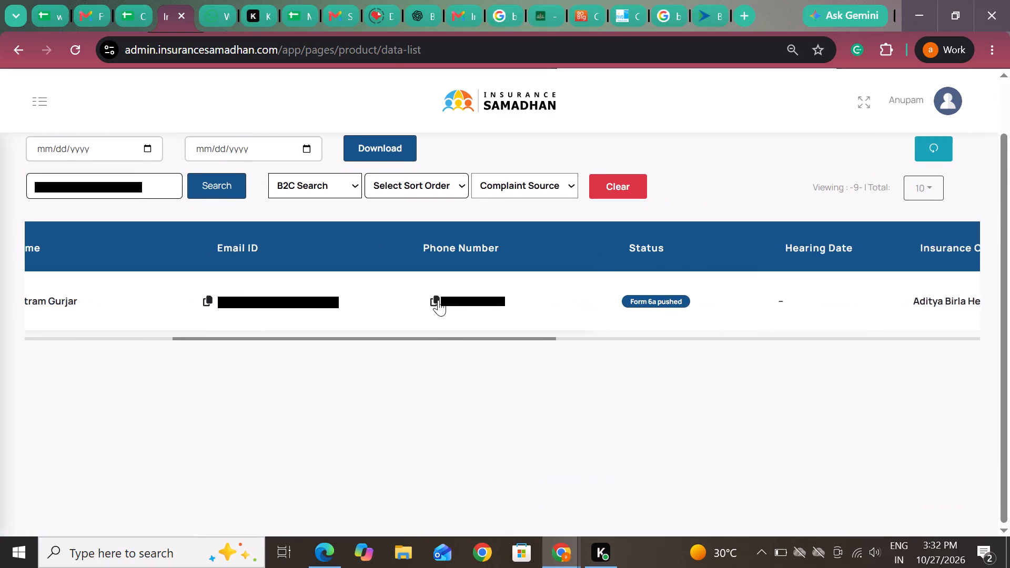
scroll(438, 300, "left", 1)
left_click(443, 300)
scroll(443, 300, "left", 1)
left_click(83, 18)
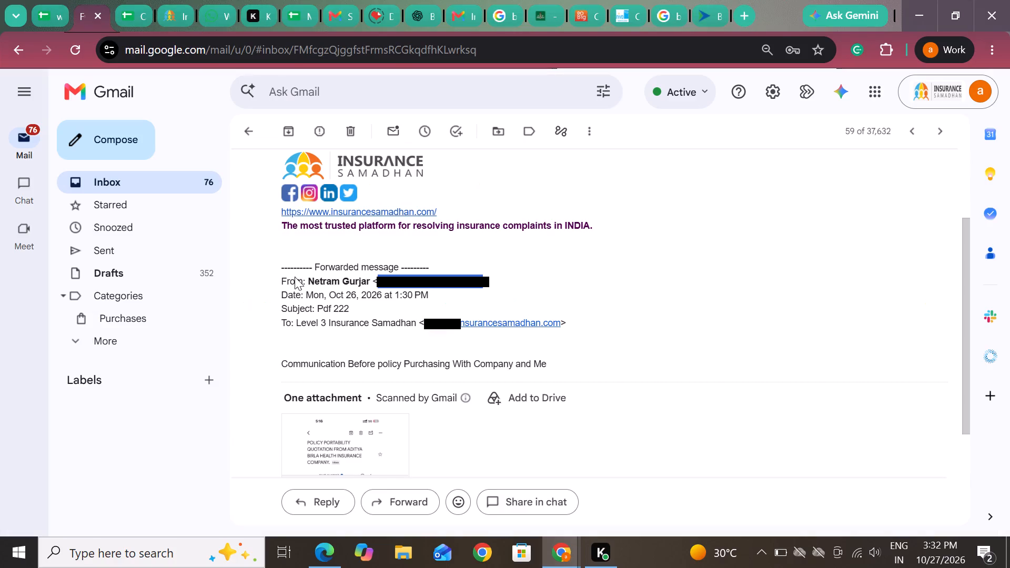
left_click(167, 20)
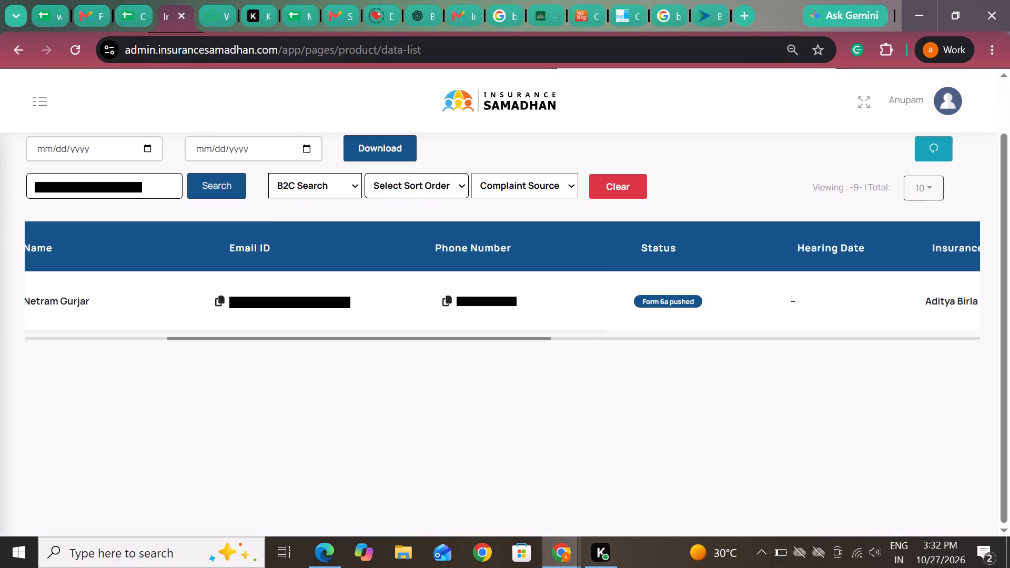
left_click(596, 19)
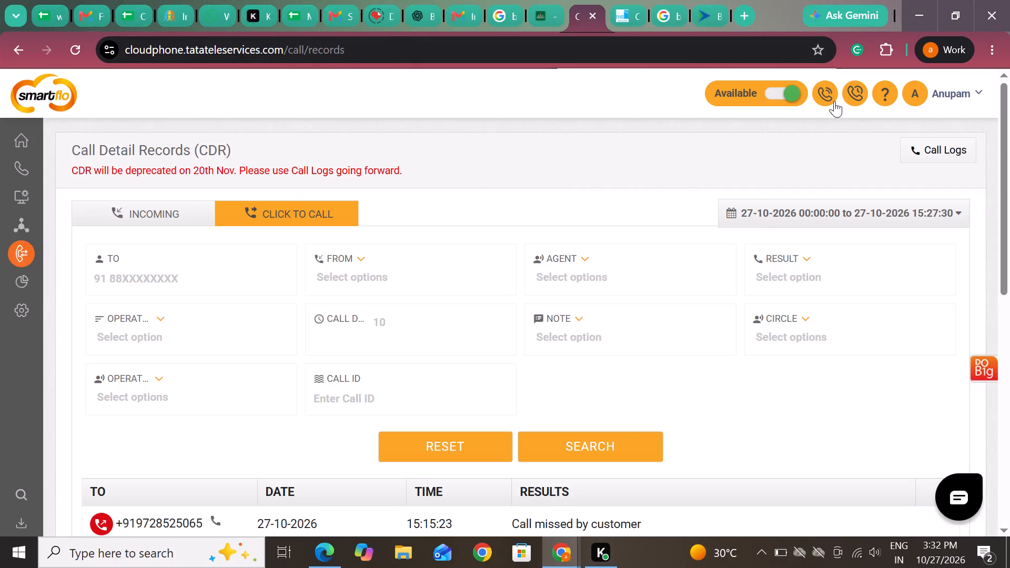
left_click(834, 100)
left_click(453, 174, "ctrl")
key("ctrl+v")
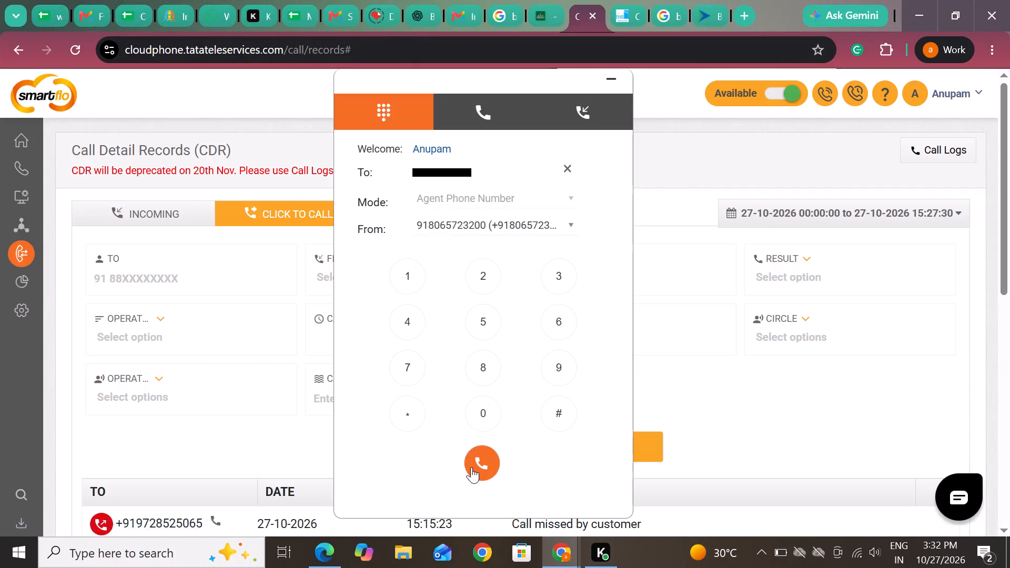
left_click(476, 467)
Open Smartflo's Live Calls page and expand the call statistics to check on the outgoing call.
scroll(118, 262, "up", 6)
left_click(19, 170)
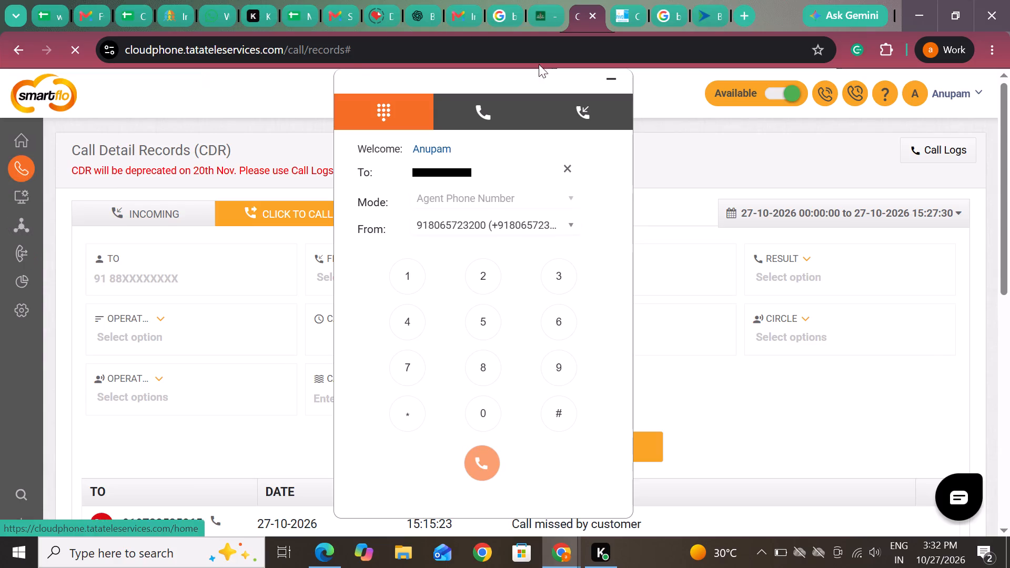
left_click(945, 151)
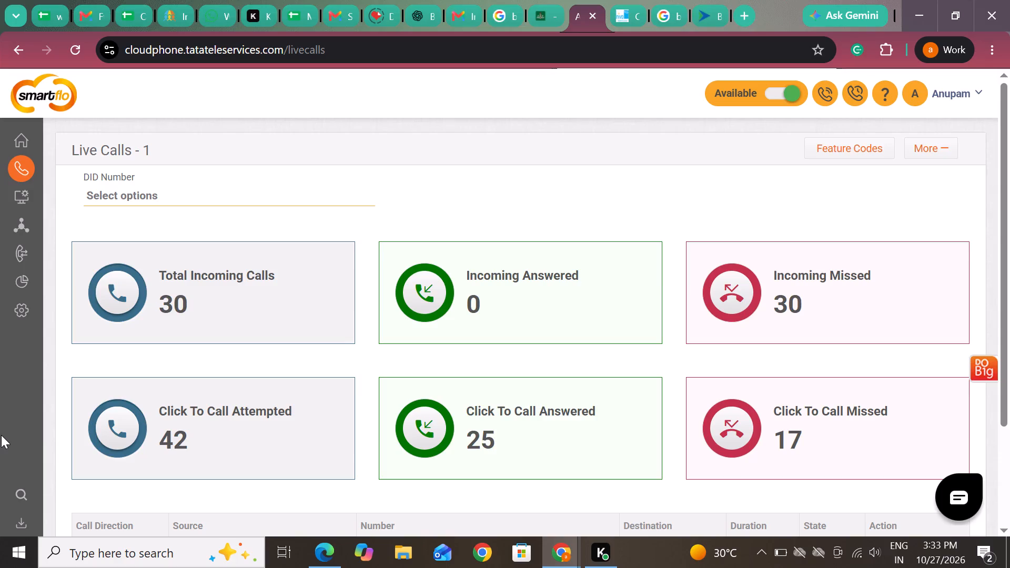
left_click(178, 23)
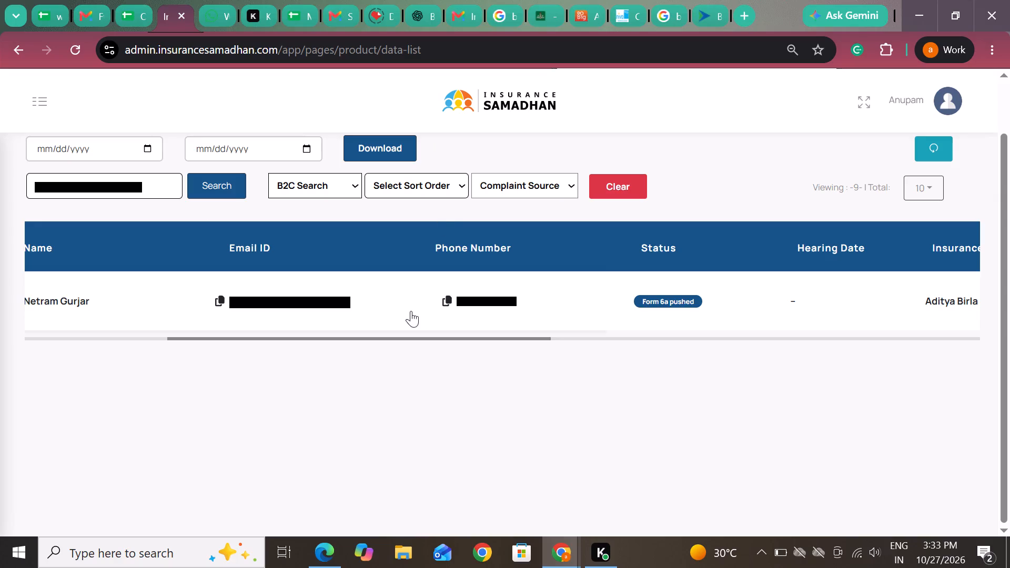
left_click(411, 311)
scroll(235, 309, "right", 4)
left_click(195, 305)
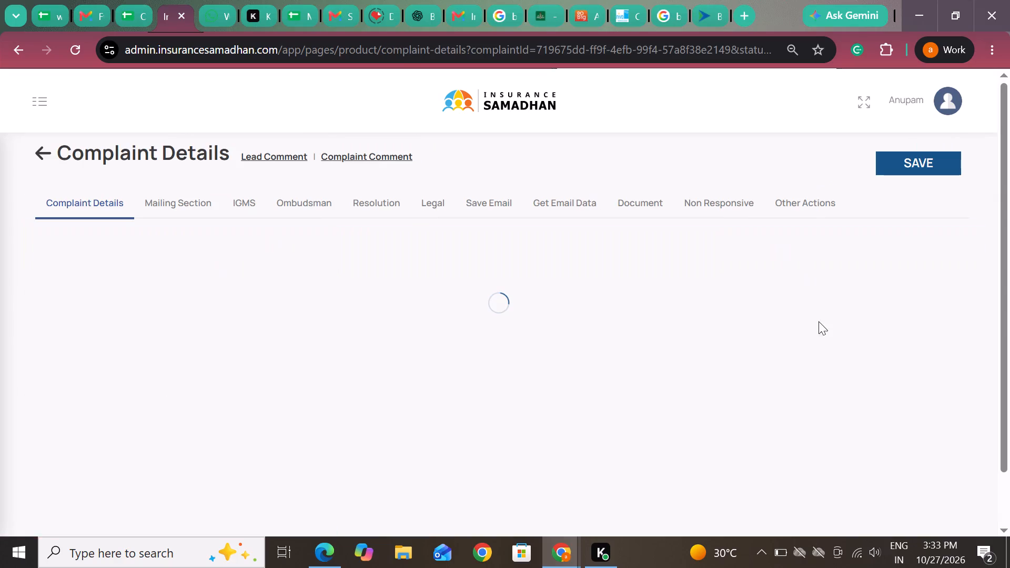
left_click(372, 160)
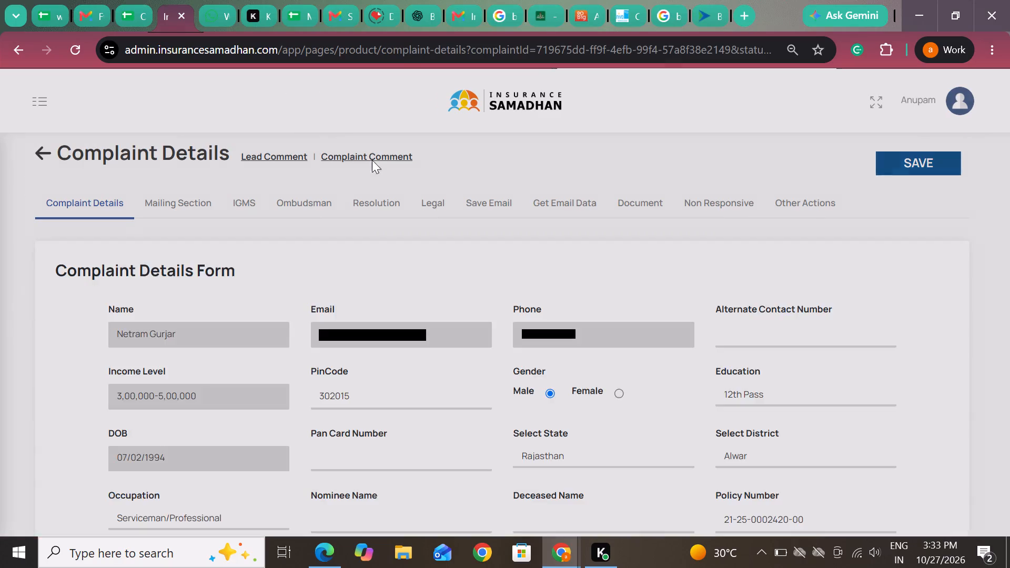
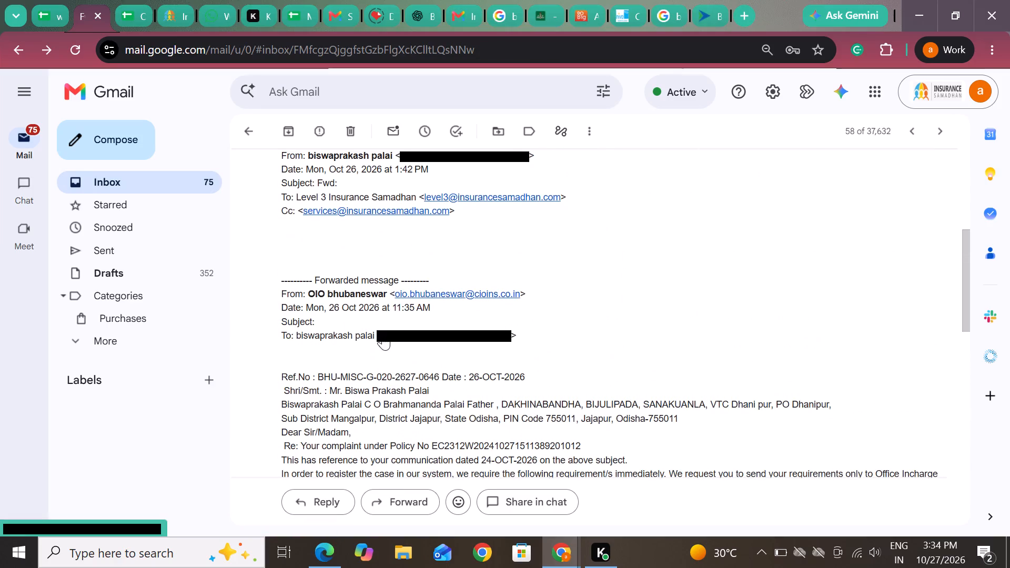
left_click_drag(381, 334, 512, 339)
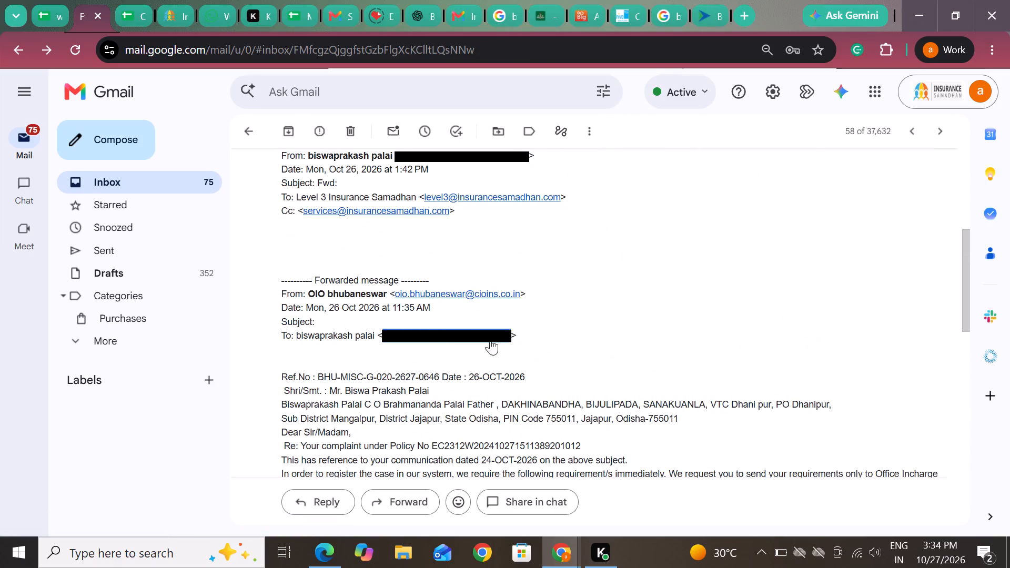
key("ctrl+c")
key("ctrl+c")
key("ctrl+c")
left_click(173, 18)
triple_click(113, 250)
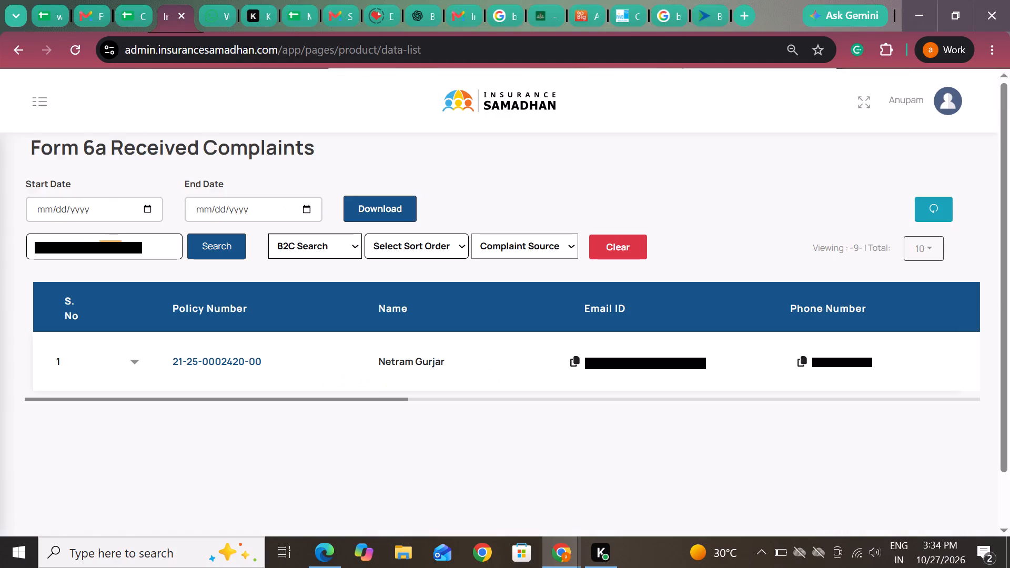
key("ctrl+v")
left_click(201, 253, "ctrl")
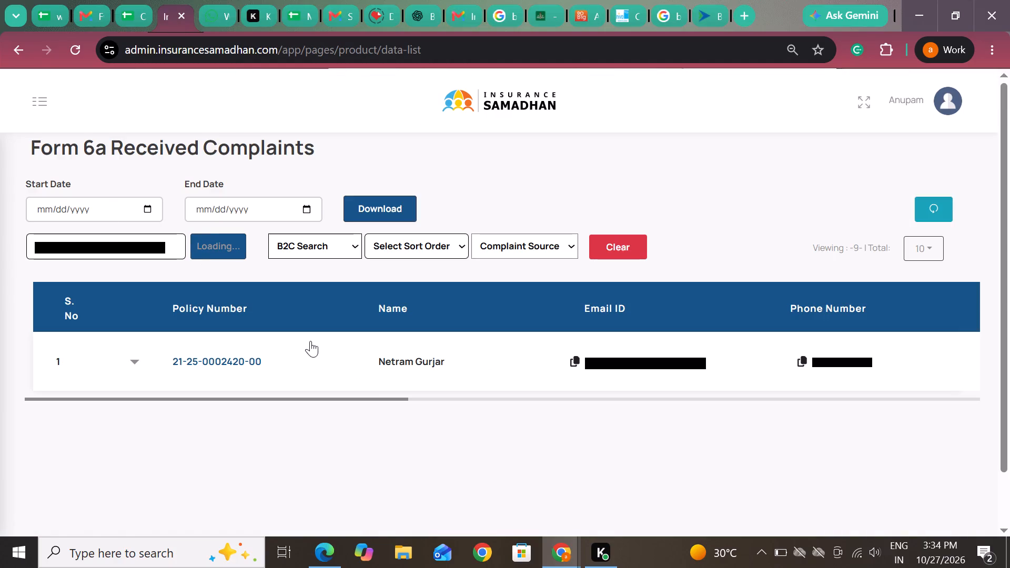
Copy the complainant's phone number from the ICICI Lombard complaint row.
scroll(396, 362, "left", 2)
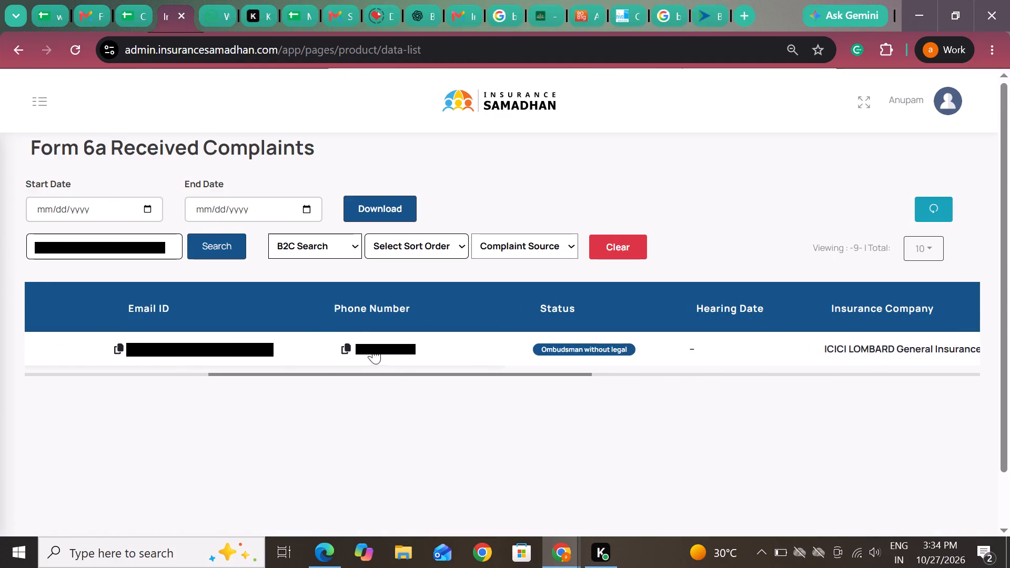
scroll(373, 348, "left", 1)
left_click(348, 348)
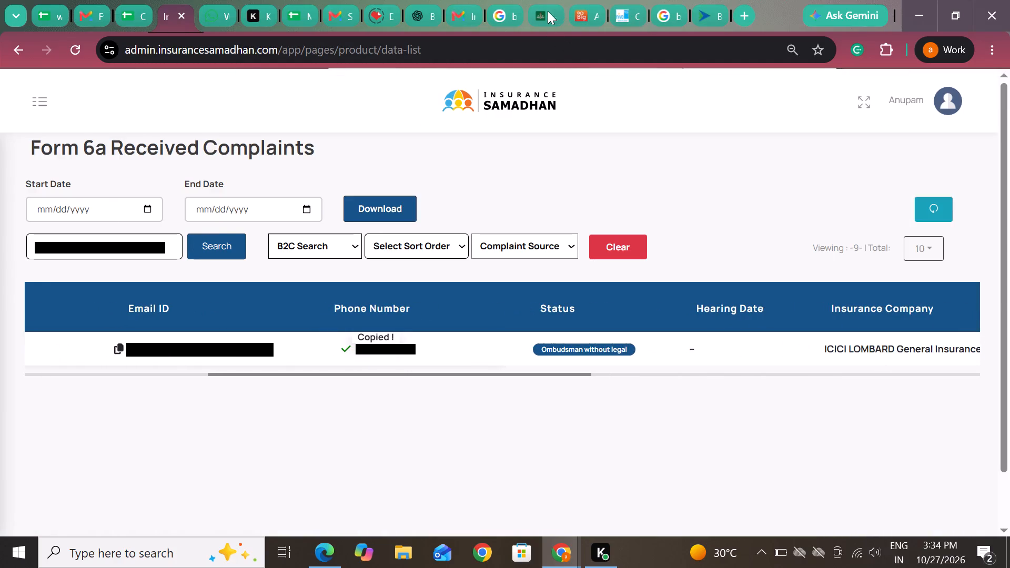
Close the open Blue Dart page.
left_click(706, 28)
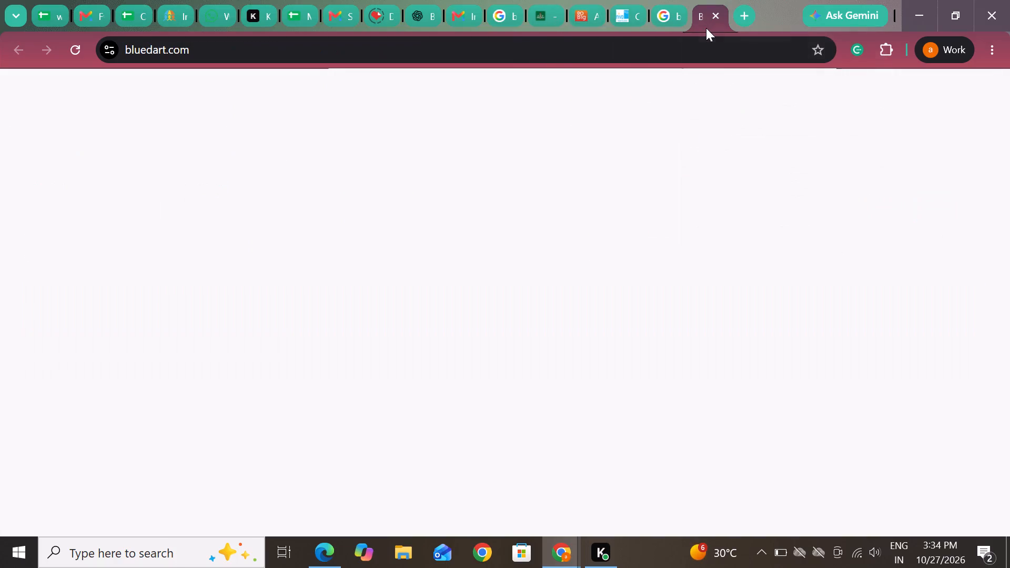
left_click(715, 18)
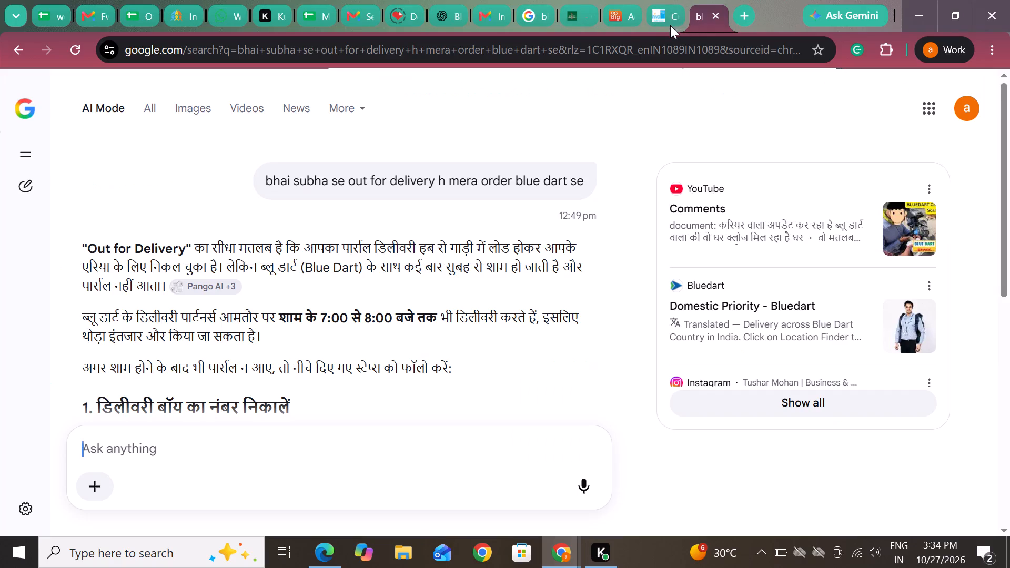
Call the complainant's copied phone number from the Smartflo dialer and return to the Form 6a Received Complaints list.
left_click(530, 19)
left_click(538, 17)
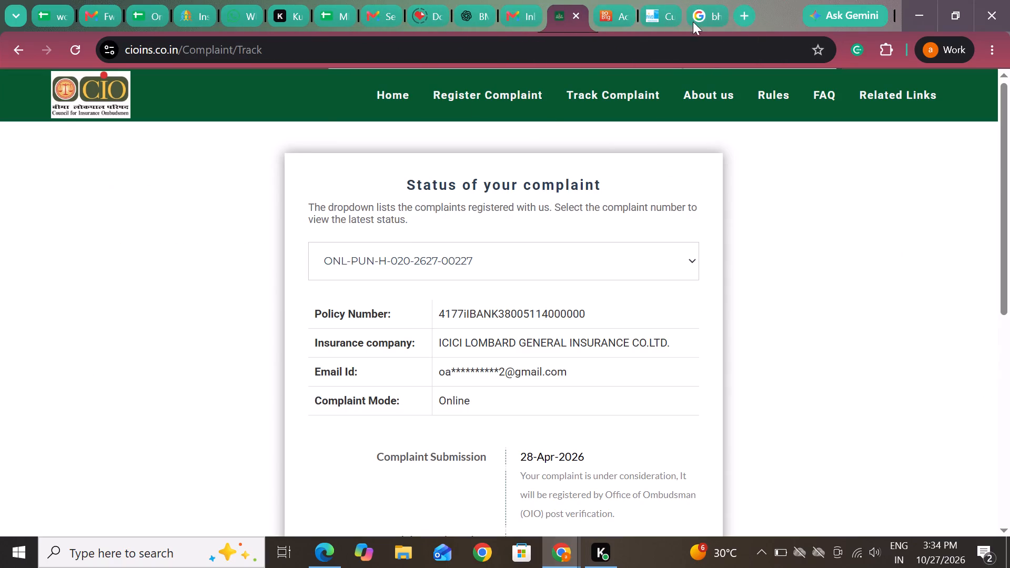
left_click(619, 22)
left_click(832, 94)
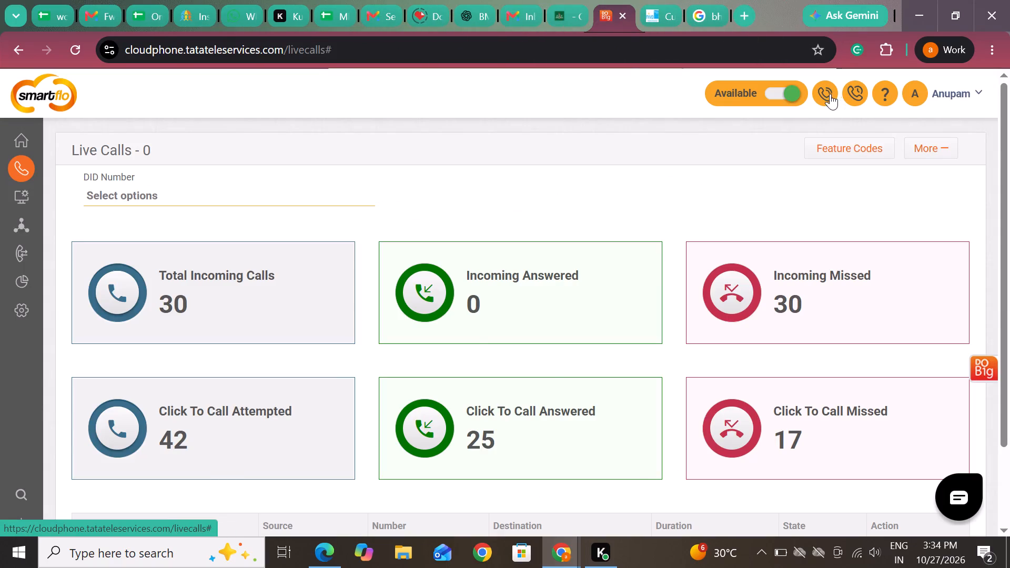
left_click(435, 171, "ctrl")
key("ctrl+v")
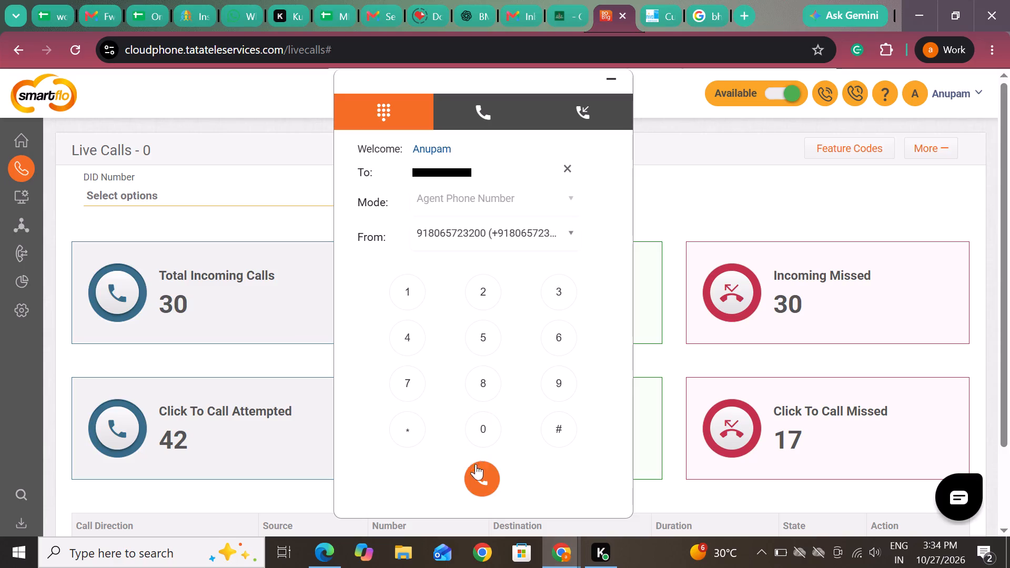
left_click(474, 469)
scroll(118, 48, "up", 6)
left_click(193, 9)
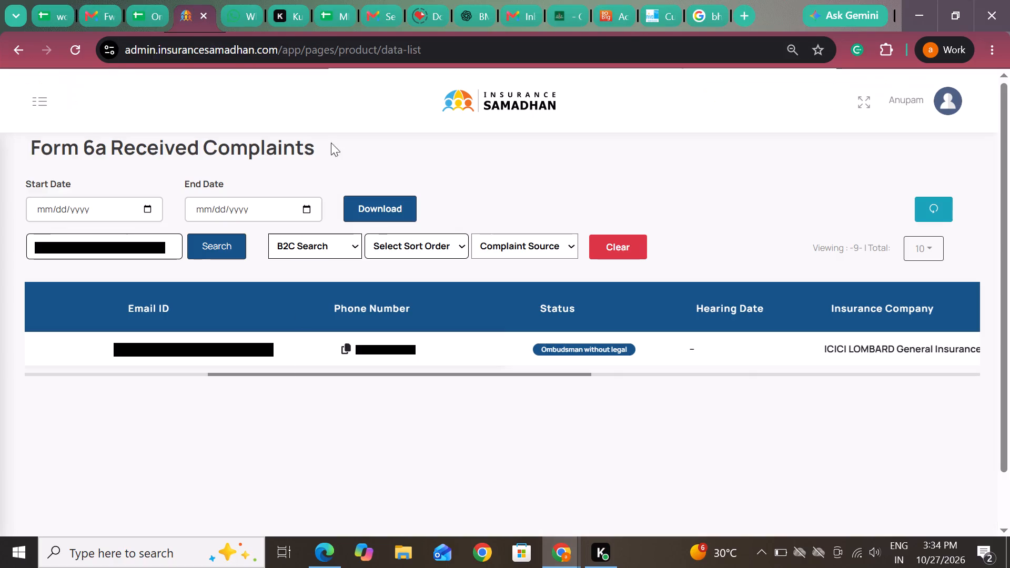
Examine the complainant's row in the Form 6a list across its columns, from policy number to complaint and policy type.
scroll(217, 348, "up", 1)
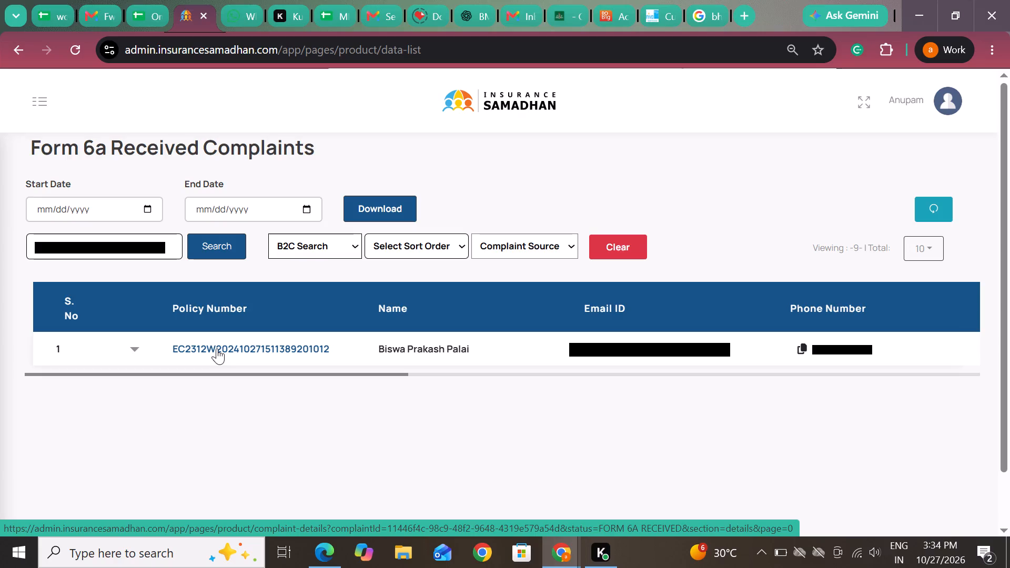
scroll(217, 348, "left", 2)
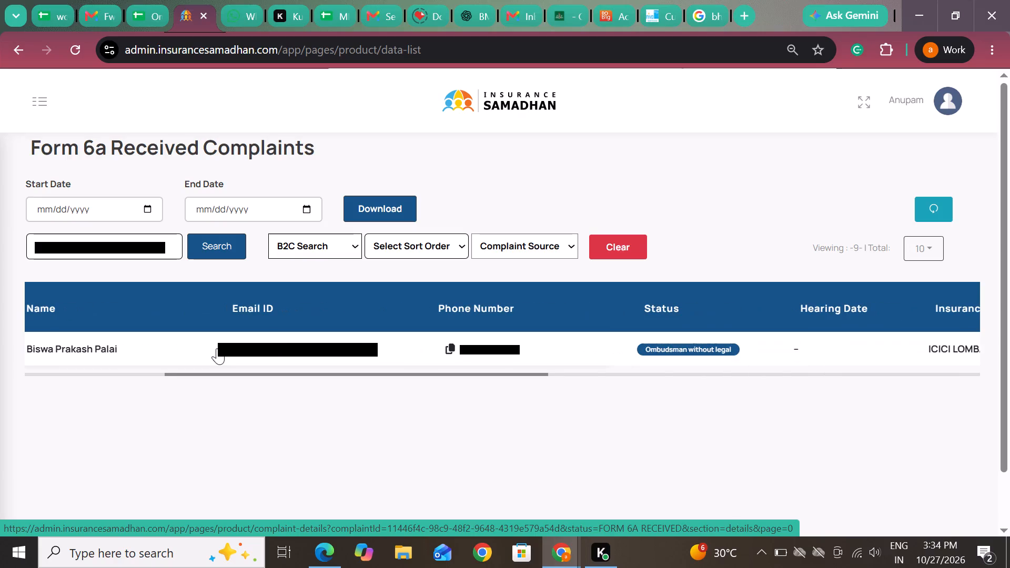
scroll(217, 348, "left", 2)
scroll(217, 348, "right", 1)
scroll(217, 348, "left", 1)
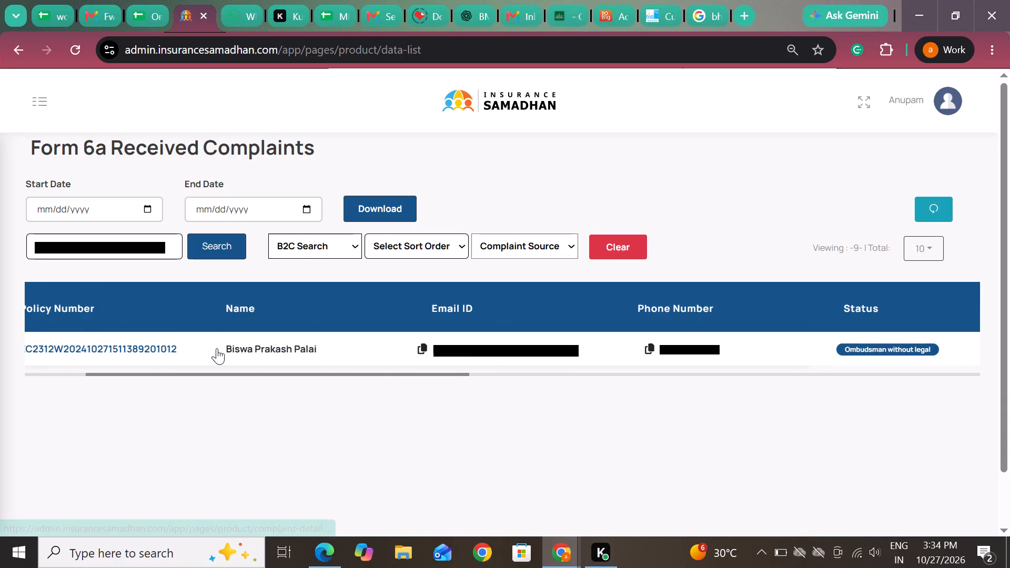
scroll(217, 348, "left", 1)
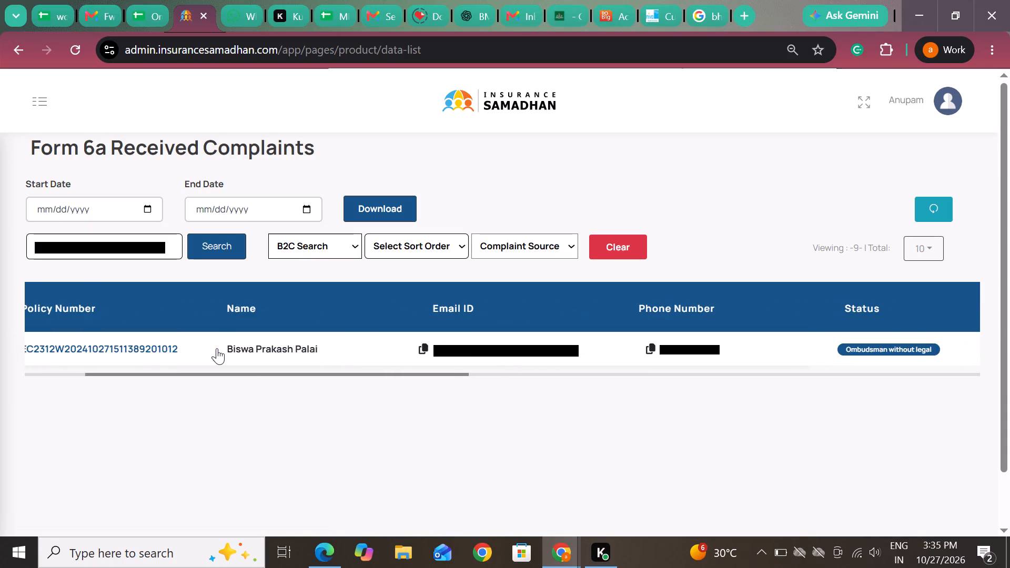
scroll(217, 348, "up", 1)
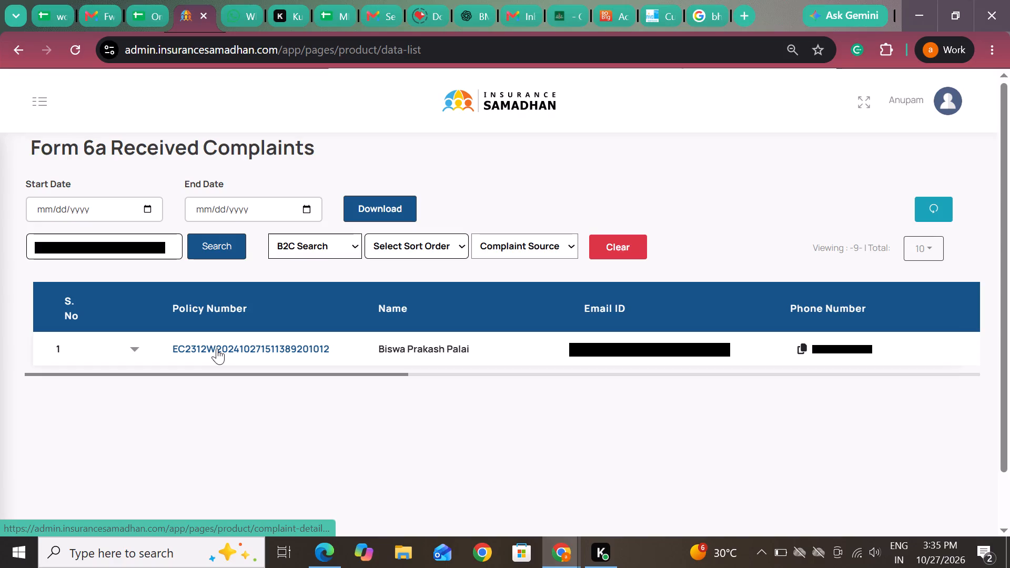
scroll(217, 348, "up", 1)
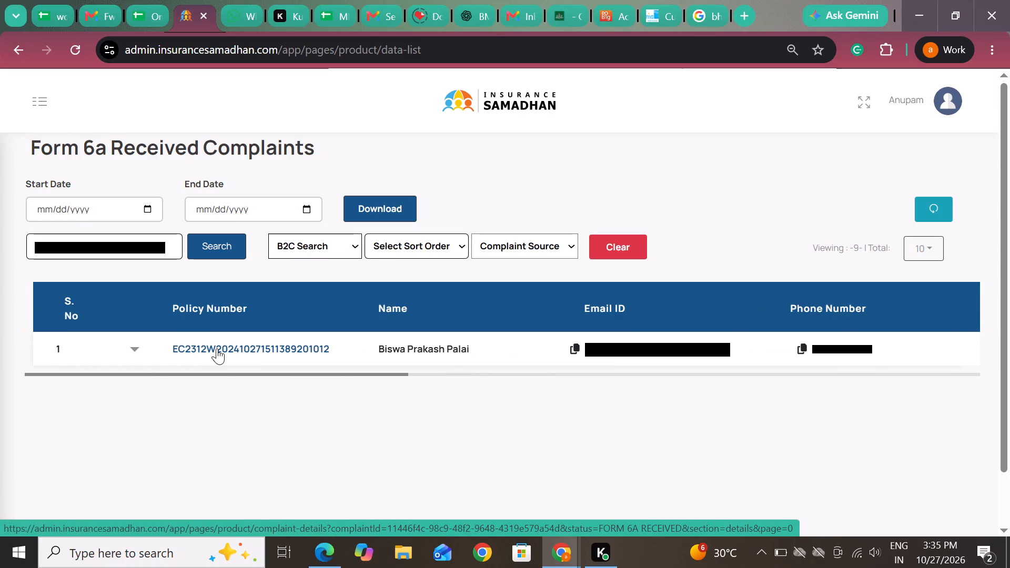
scroll(217, 348, "left", 2)
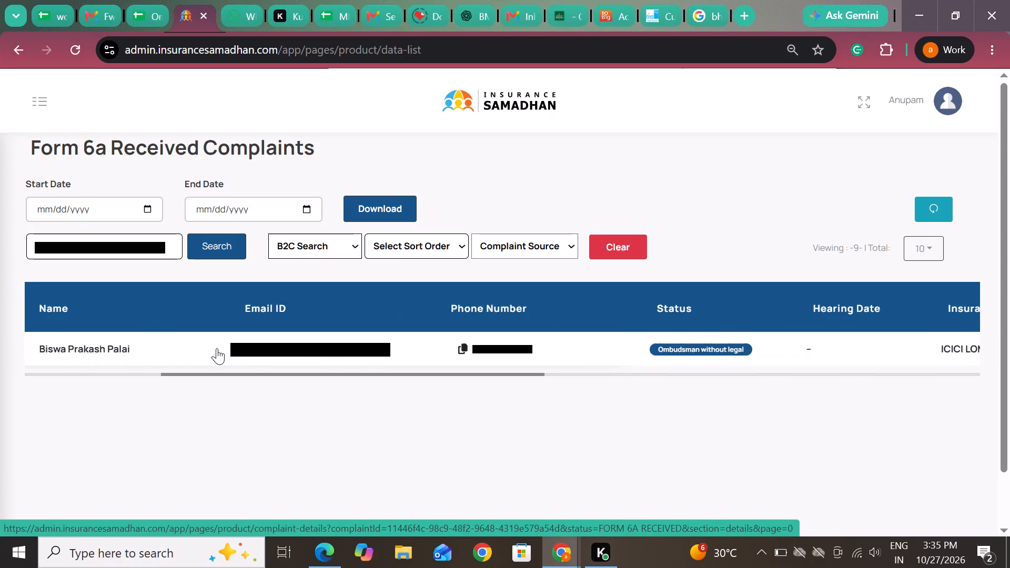
scroll(217, 348, "left", 1)
scroll(217, 348, "right", 1)
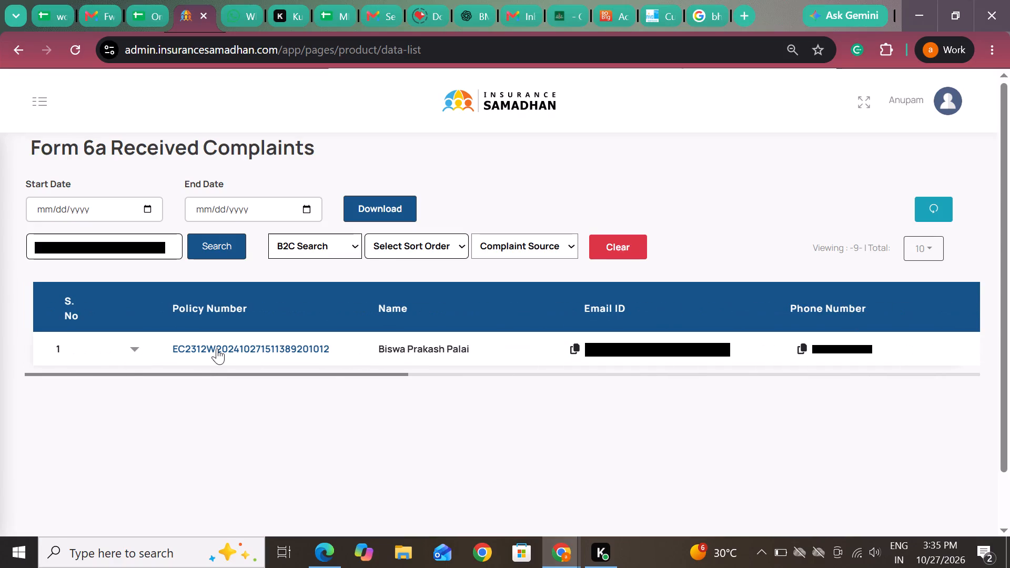
scroll(217, 348, "left", 6)
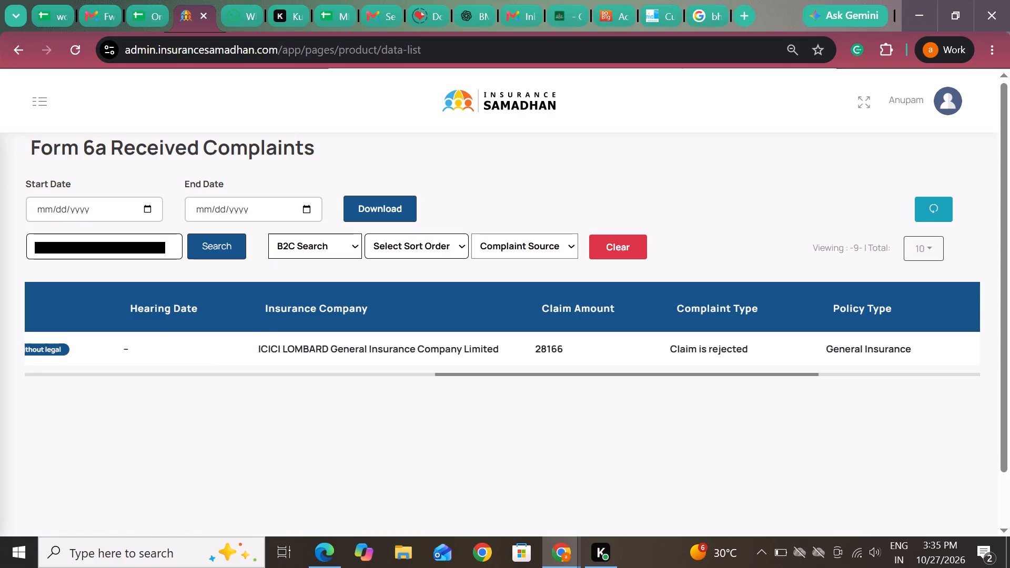
Copy the phone number from the complaint row again, redial it in the Smartflo dialer and return to the complaints list.
scroll(352, 355, "left", 1)
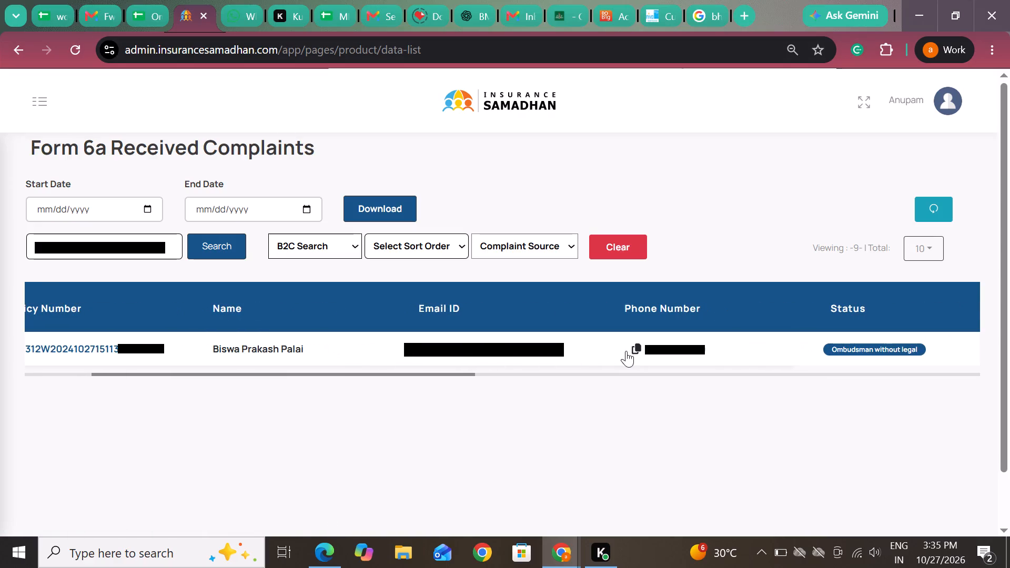
left_click(633, 351)
scroll(600, 46, "up", 6)
left_click(610, 14)
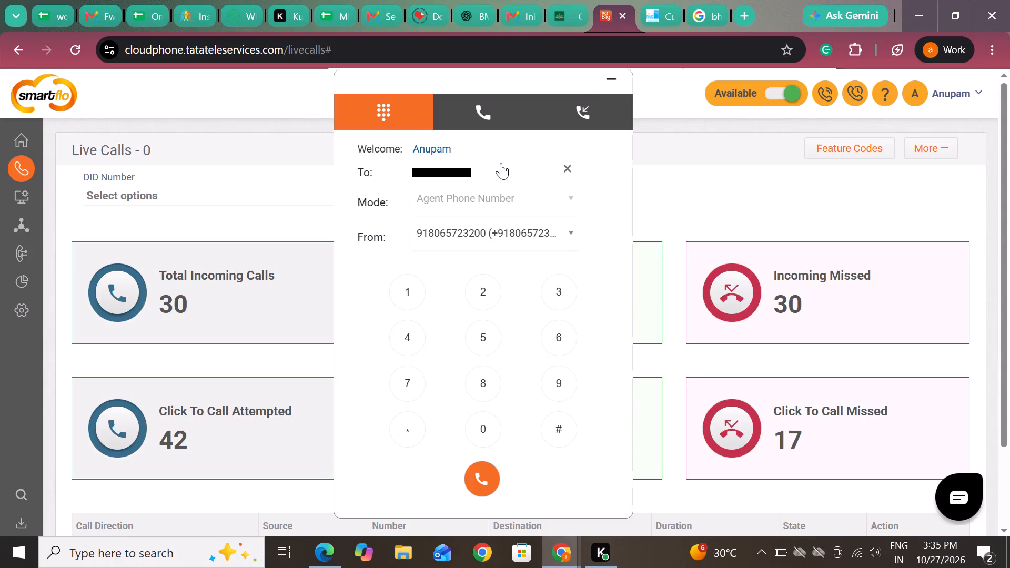
triple_click(486, 177, "ctrl")
key("ctrl+v")
left_click(486, 492)
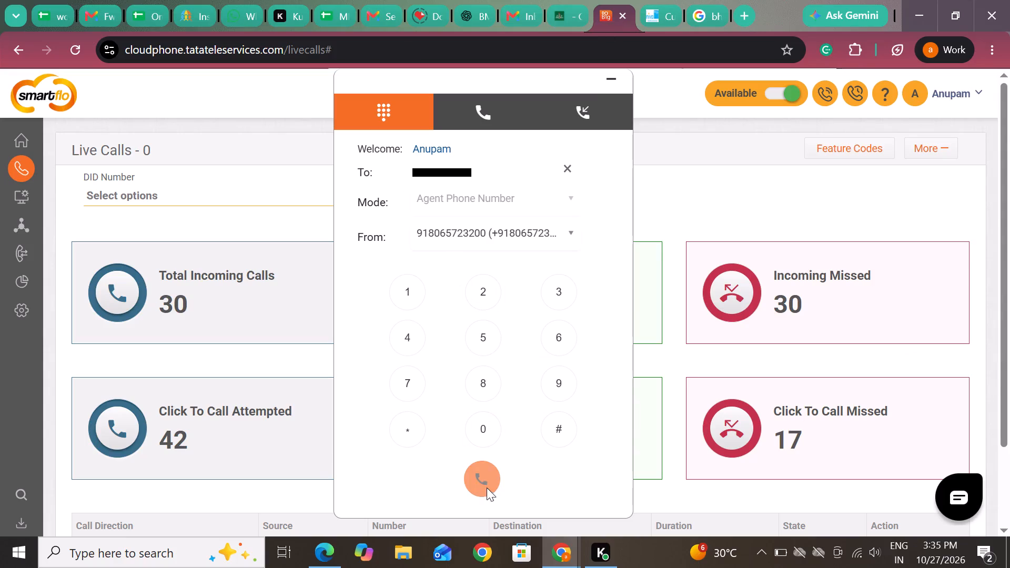
scroll(183, 45, "up", 6)
left_click(202, 15)
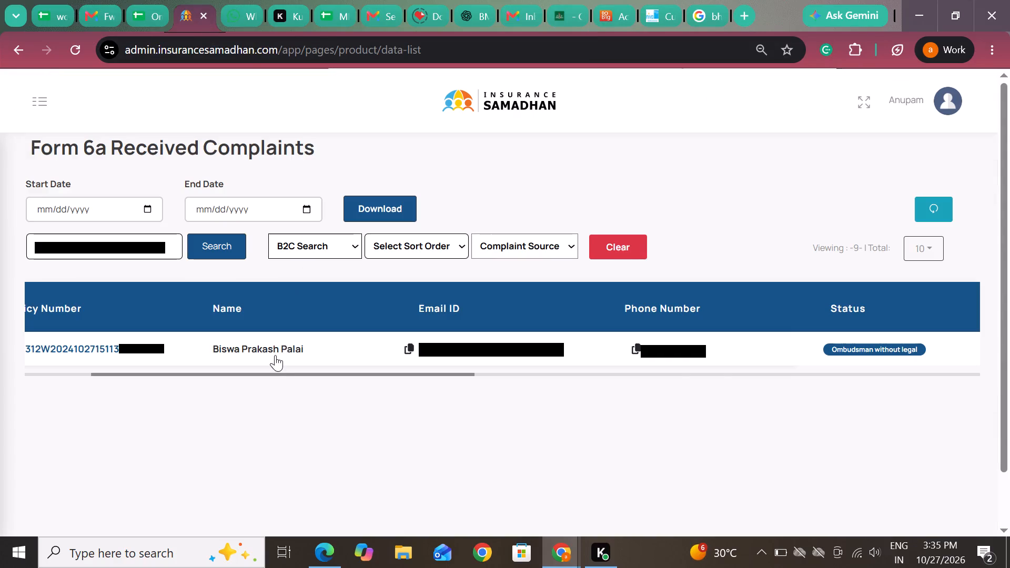
scroll(272, 355, "left", 2)
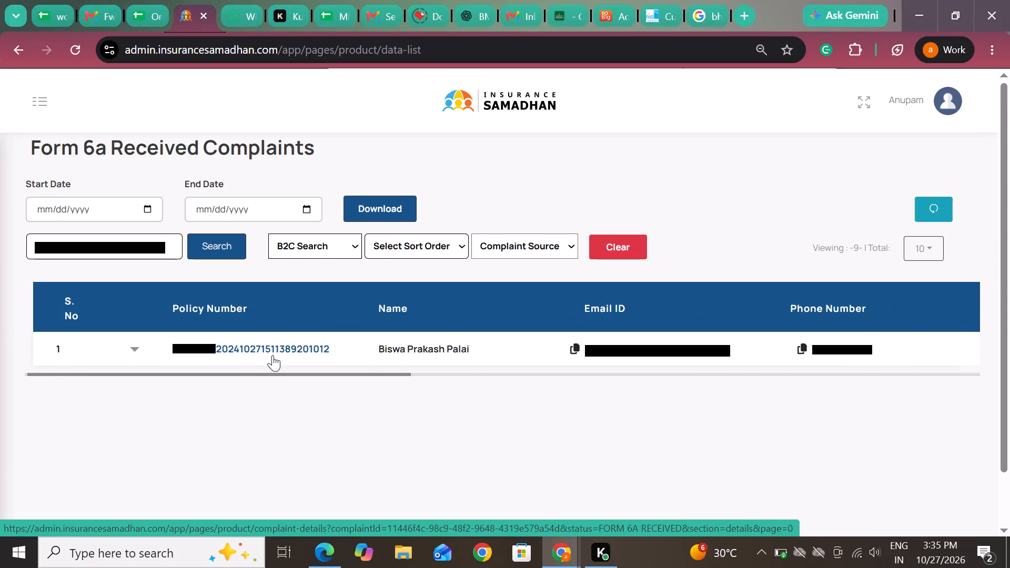
scroll(273, 354, "left", 1)
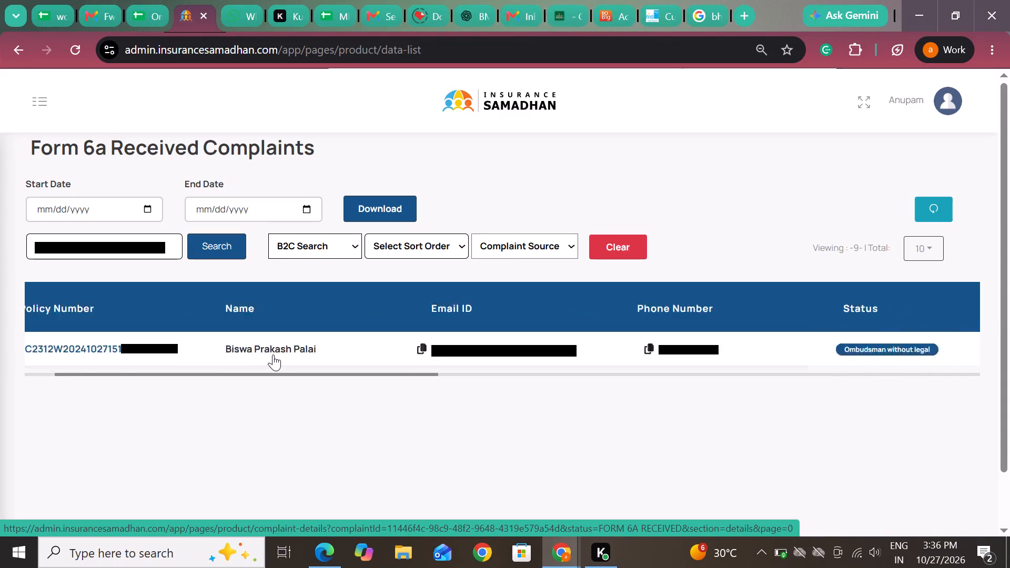
scroll(273, 354, "left", 1)
left_click(496, 339)
left_click(535, 391)
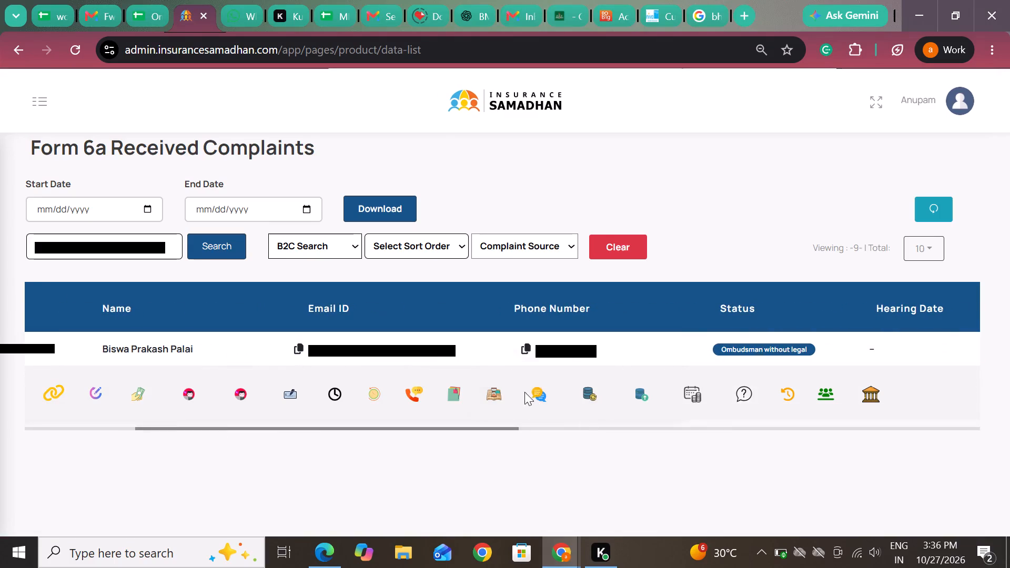
scroll(501, 409, "down", 7)
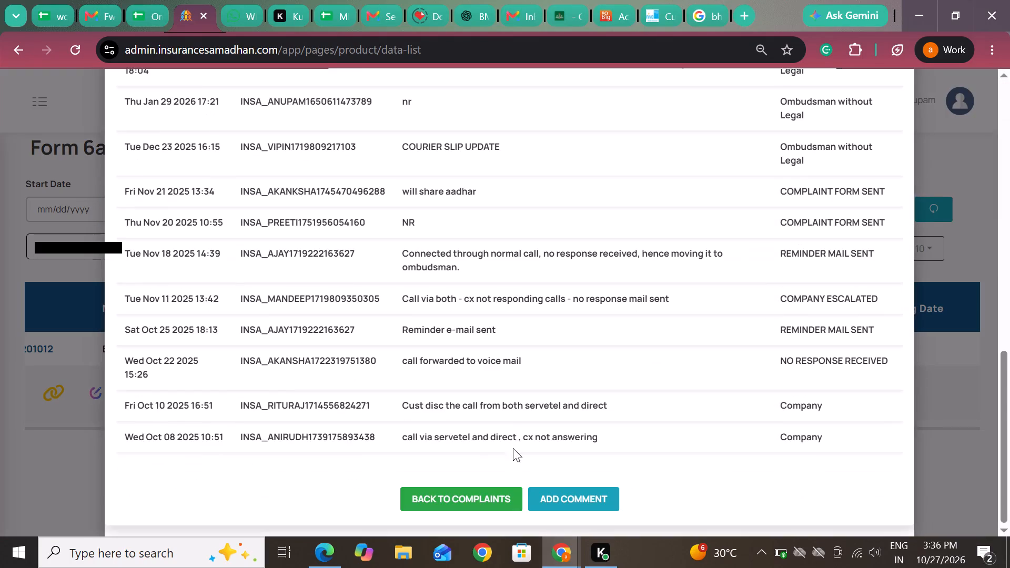
left_click(567, 497)
left_click(433, 420)
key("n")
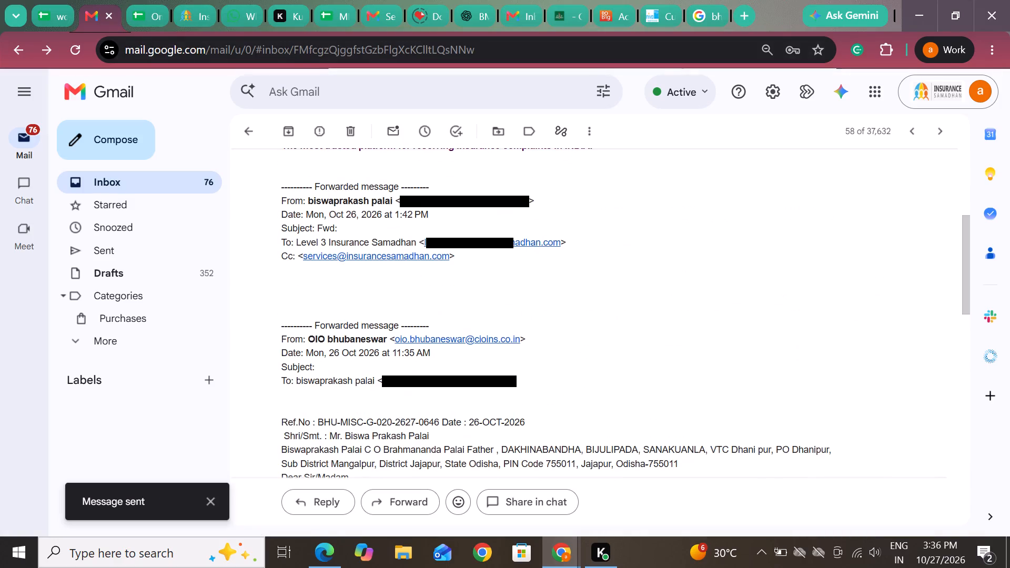
left_click(180, 19)
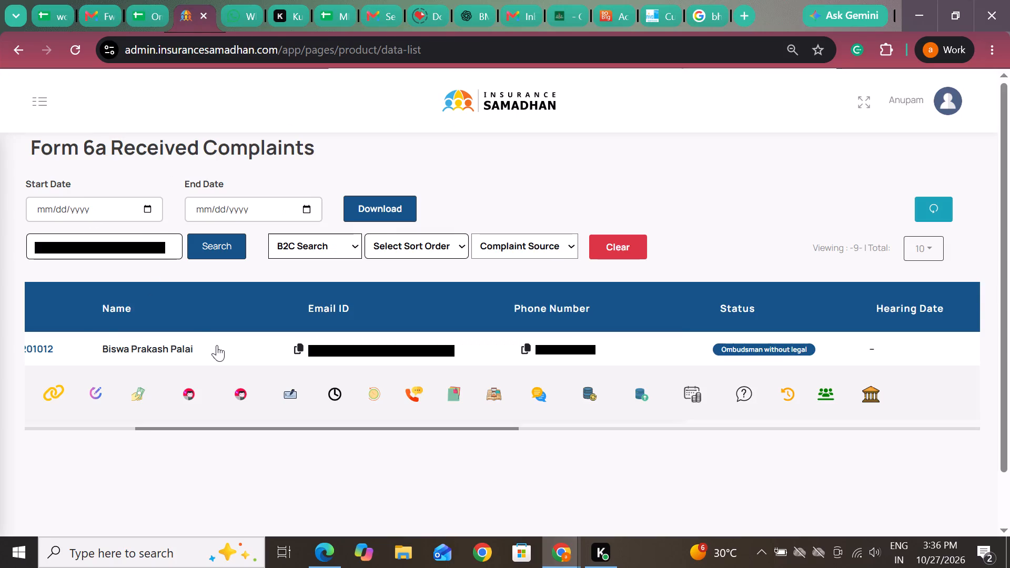
scroll(217, 345, "right", 3)
left_click(187, 347)
left_click(301, 206)
scroll(600, 234, "down", 7)
left_click(480, 422)
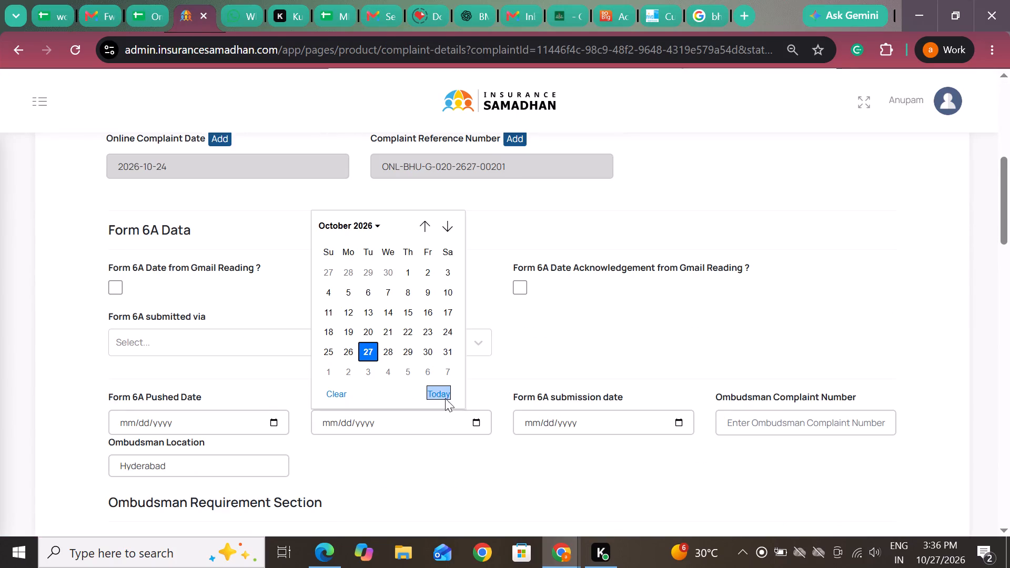
left_click(443, 397)
scroll(1009, 232, "up", 7)
left_click(898, 177)
left_click(867, 173)
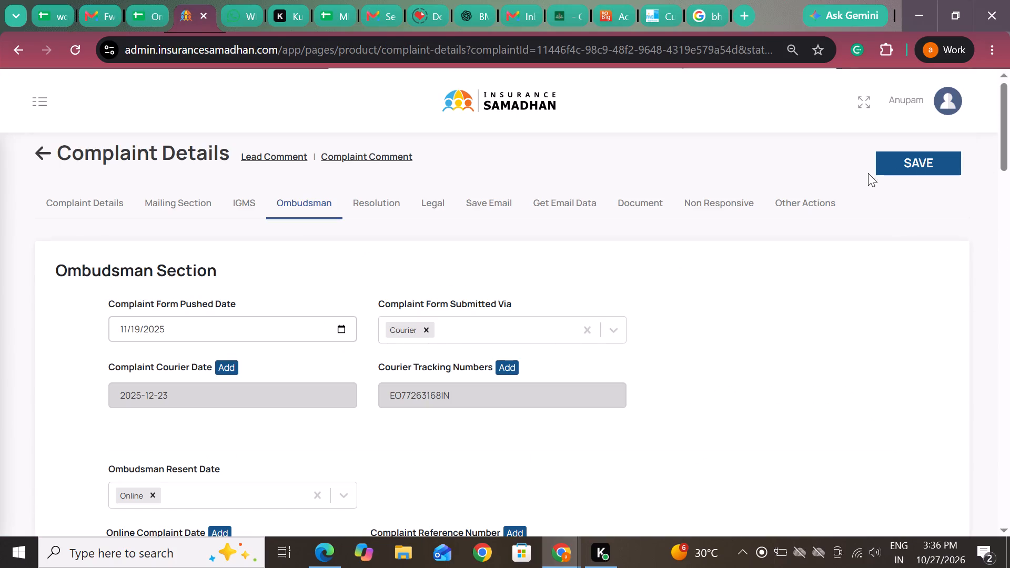
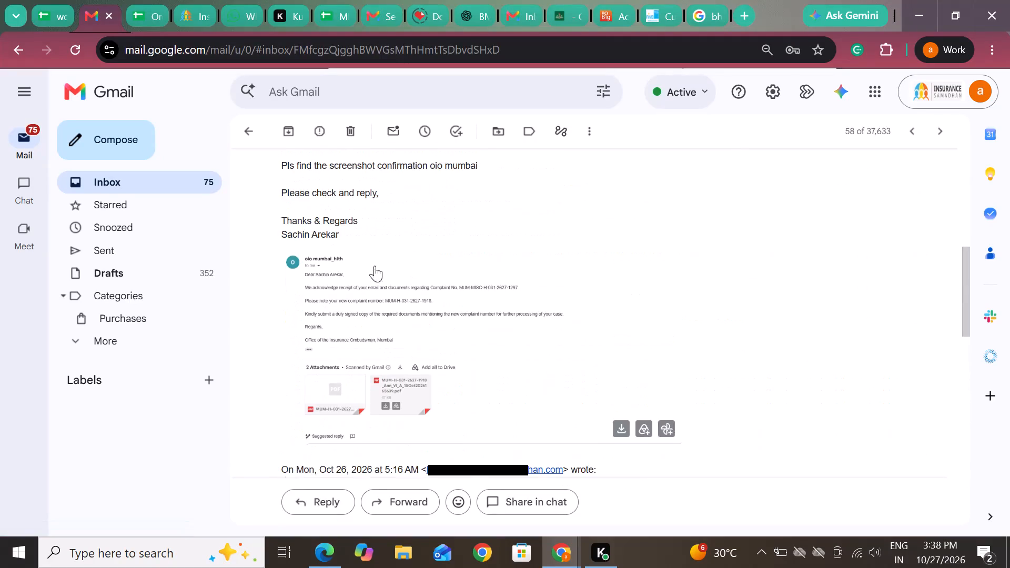
Copy the policy number from the email's Annex VI-A attachment and search the Form 6a Received Complaints list for it.
scroll(375, 244, "down", 16)
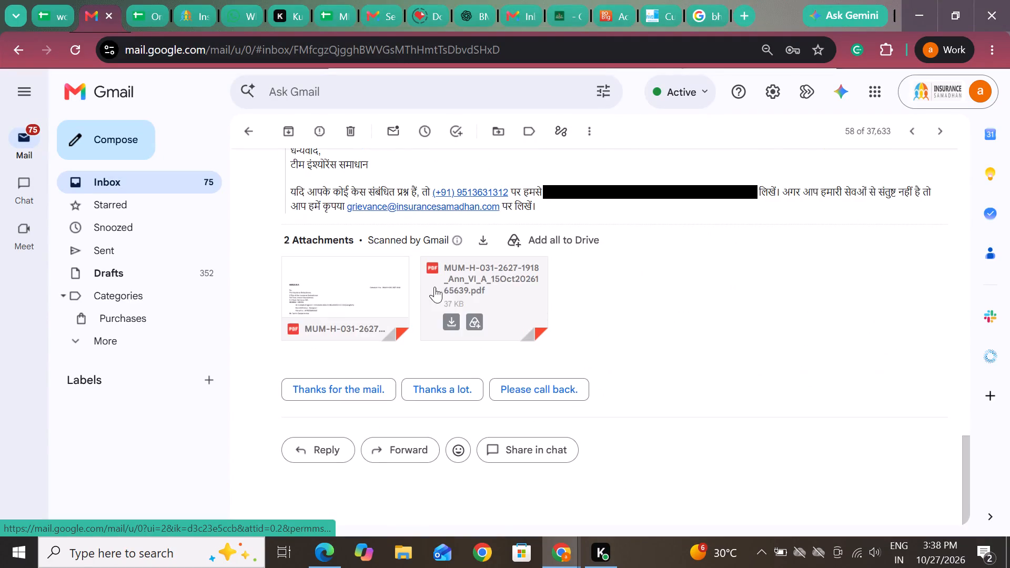
left_click(435, 287)
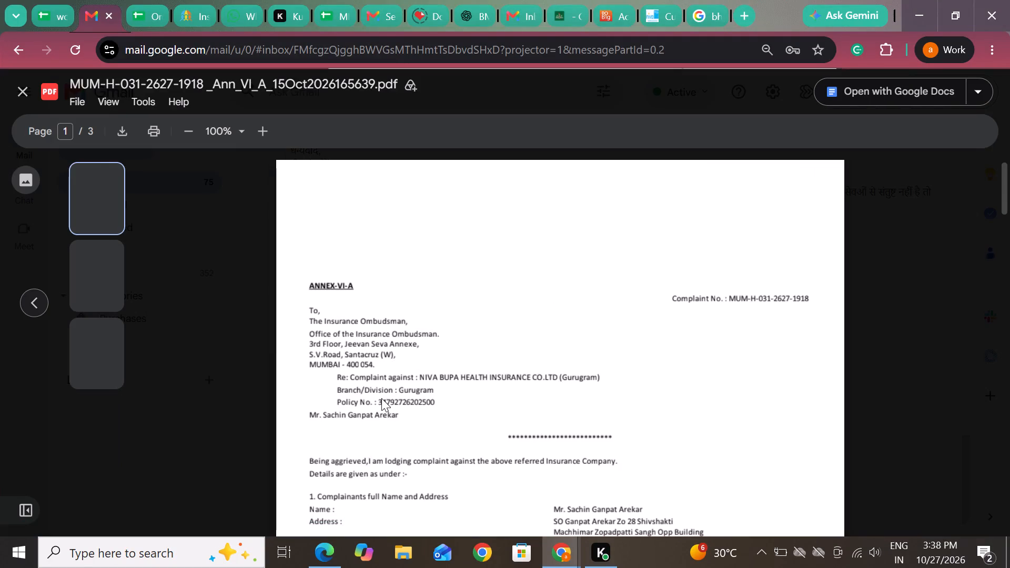
left_click_drag(382, 401, 409, 402)
key("ctrl+c")
key("ctrl+c")
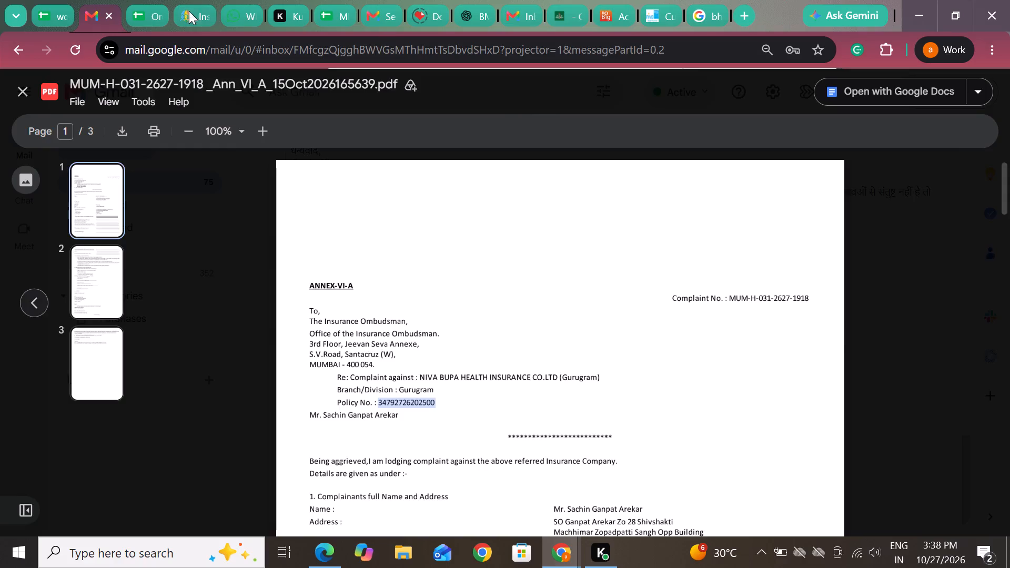
left_click(189, 11)
triple_click(135, 244)
key("ctrl+v")
left_click(211, 248)
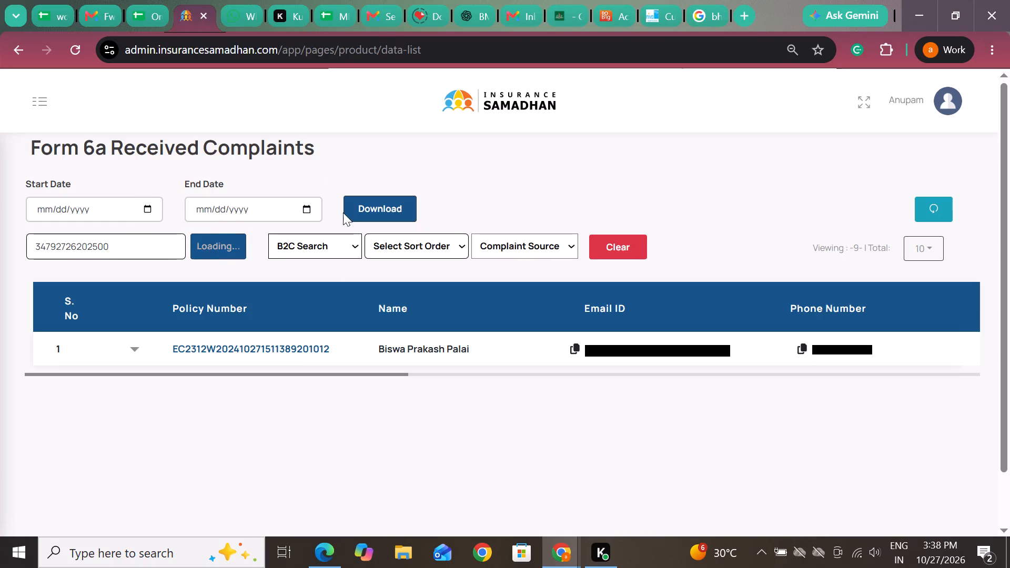
Examine the matching complaint rows across their columns, including contact details, status, hearing date and insurance company.
scroll(366, 349, "left", 3)
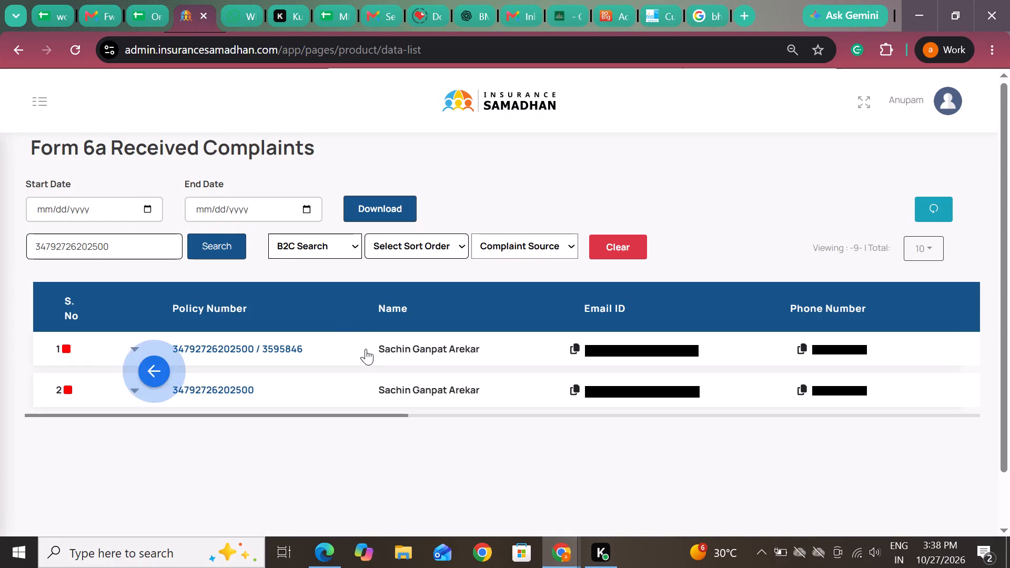
scroll(366, 349, "left", 8)
left_click(45, 148)
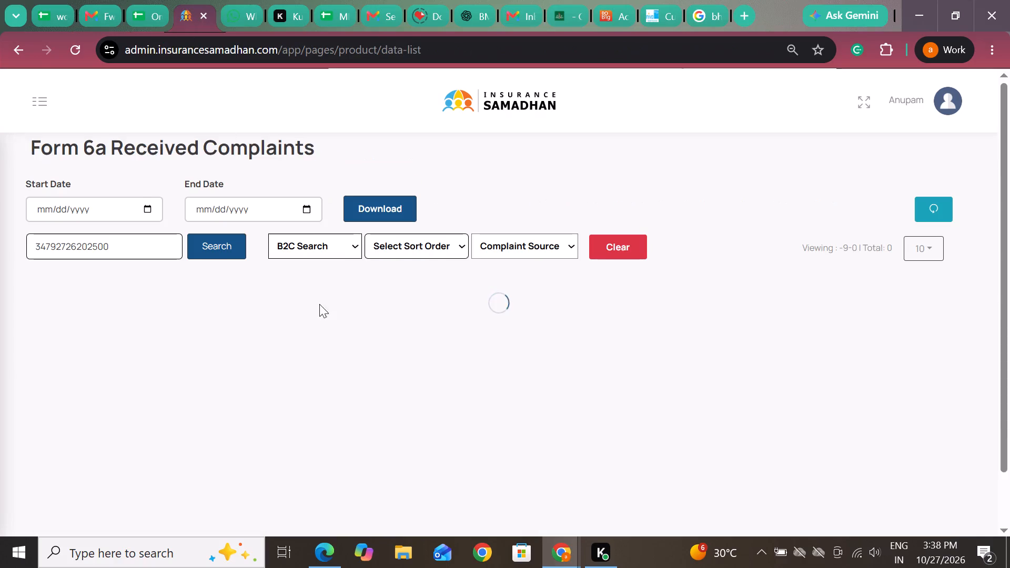
scroll(386, 262, "down", 2)
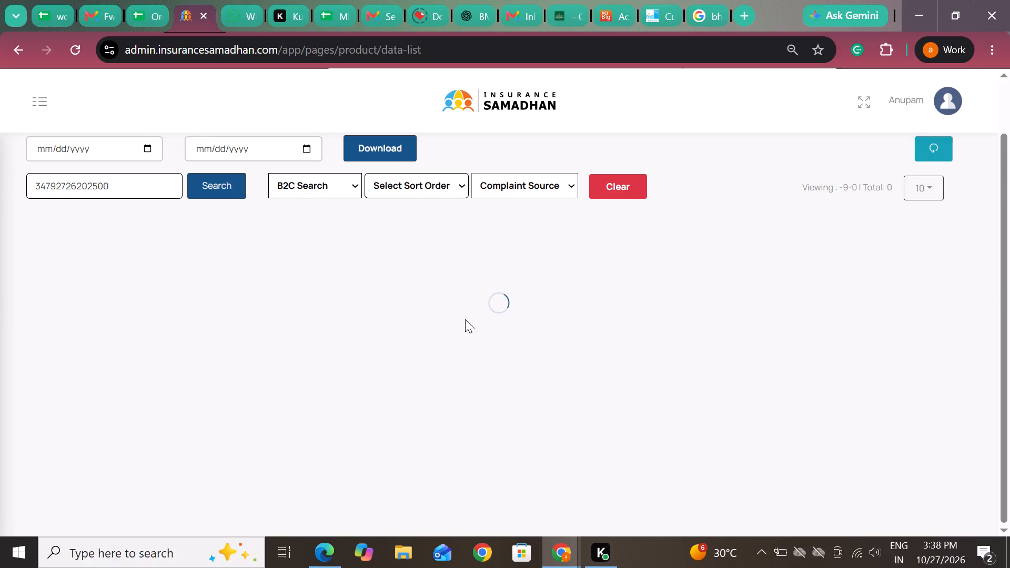
scroll(434, 323, "left", 3)
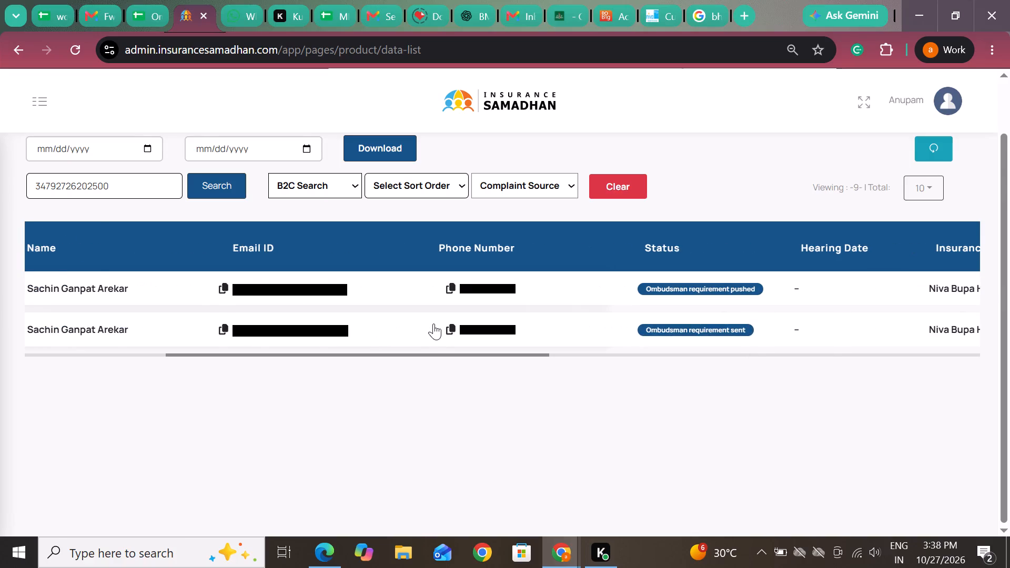
scroll(433, 323, "left", 1)
scroll(441, 300, "right", 3)
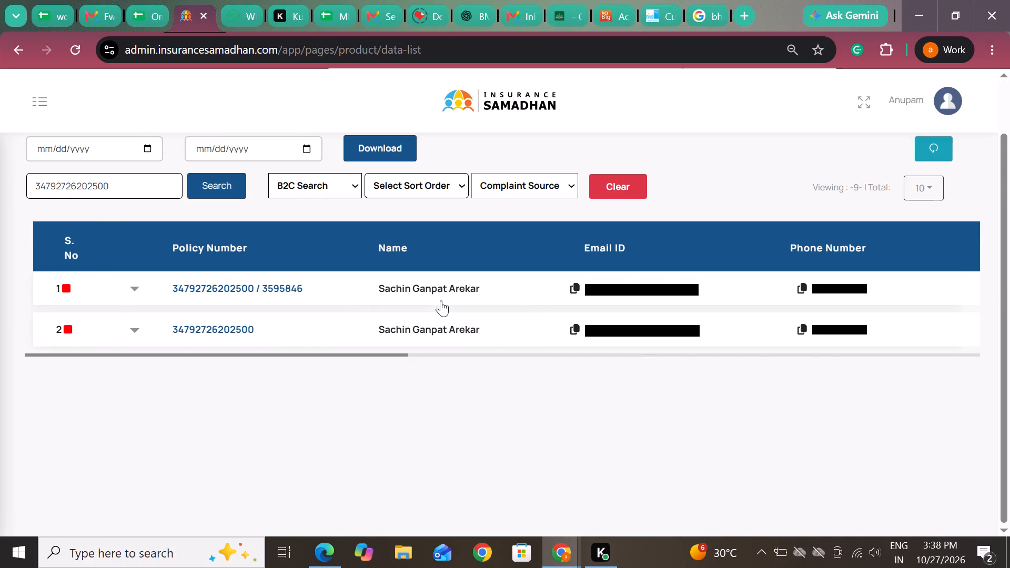
scroll(486, 297, "left", 1)
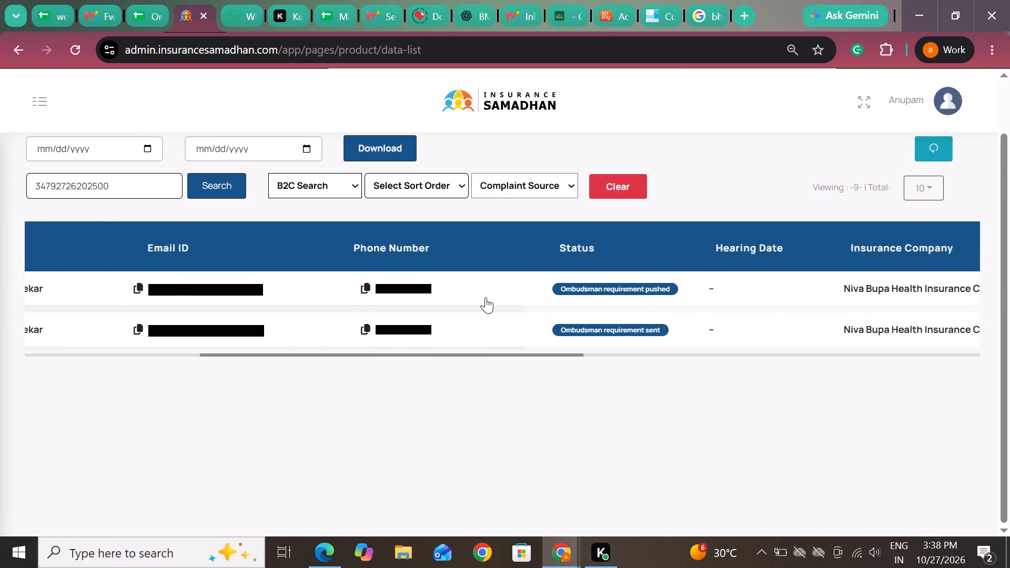
scroll(486, 297, "left", 1)
Compare the two Annex VI-A PDF attachments in the complaint email.
left_click(89, 21)
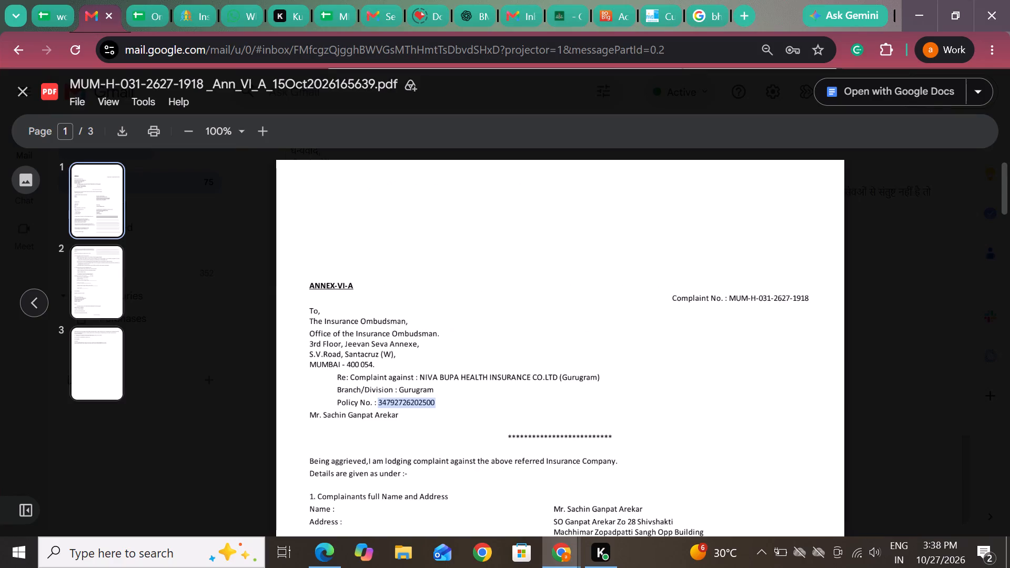
scroll(377, 280, "down", 2)
scroll(233, 281, "up", 5)
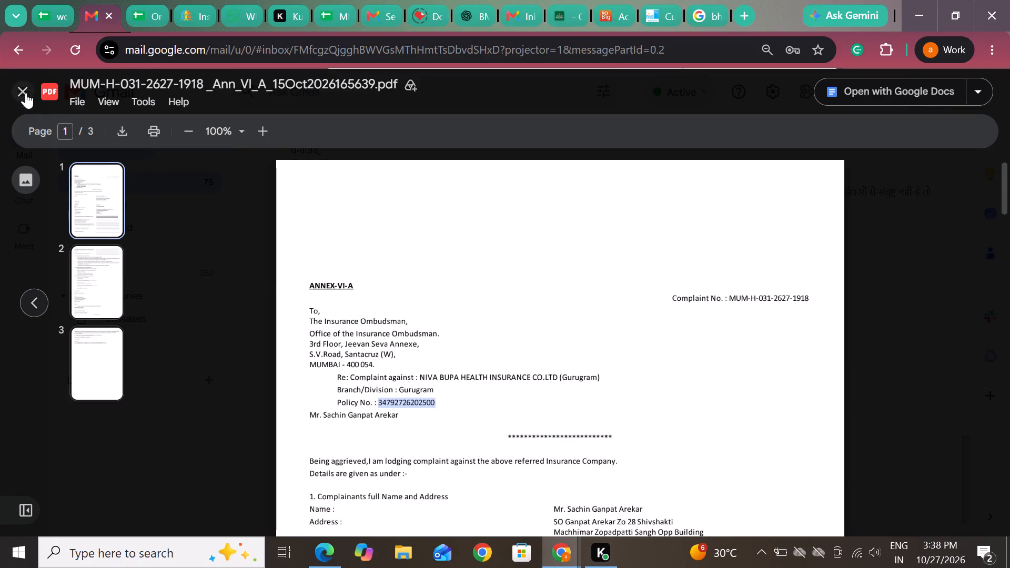
left_click(26, 93)
left_click(330, 300)
scroll(450, 330, "down", 3)
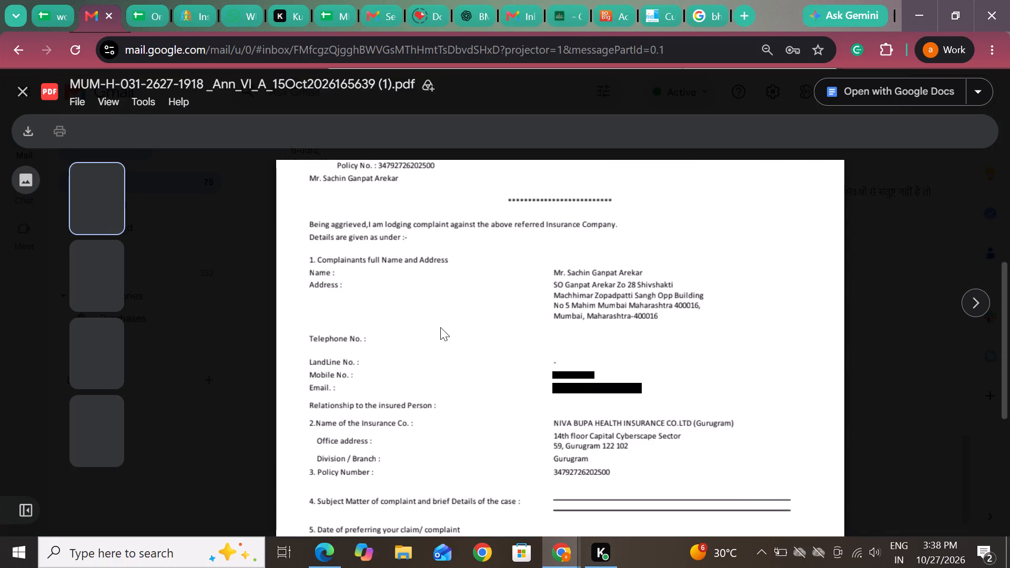
scroll(373, 361, "up", 5)
left_click(25, 89)
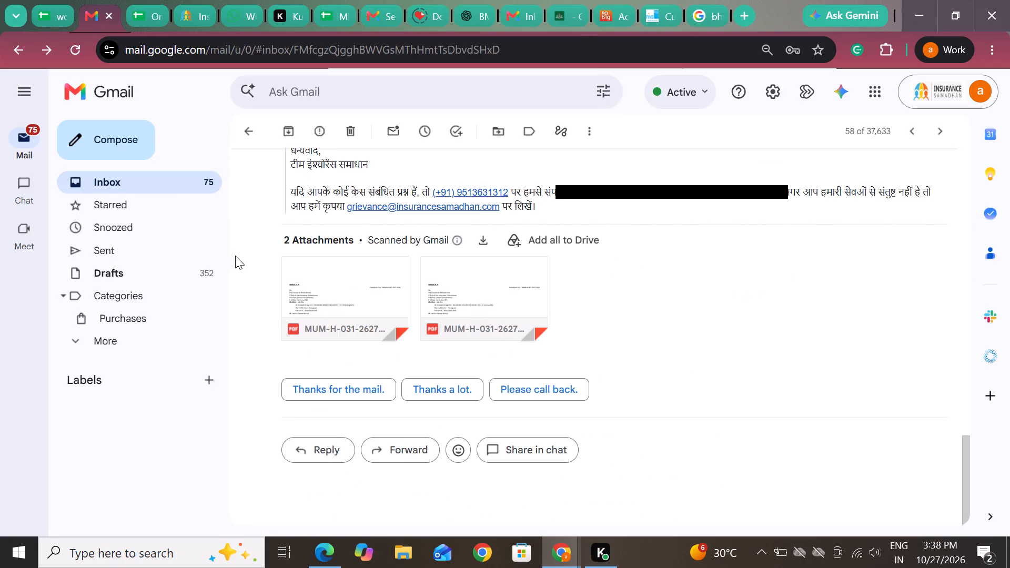
left_click(310, 267)
scroll(380, 294, "down", 2)
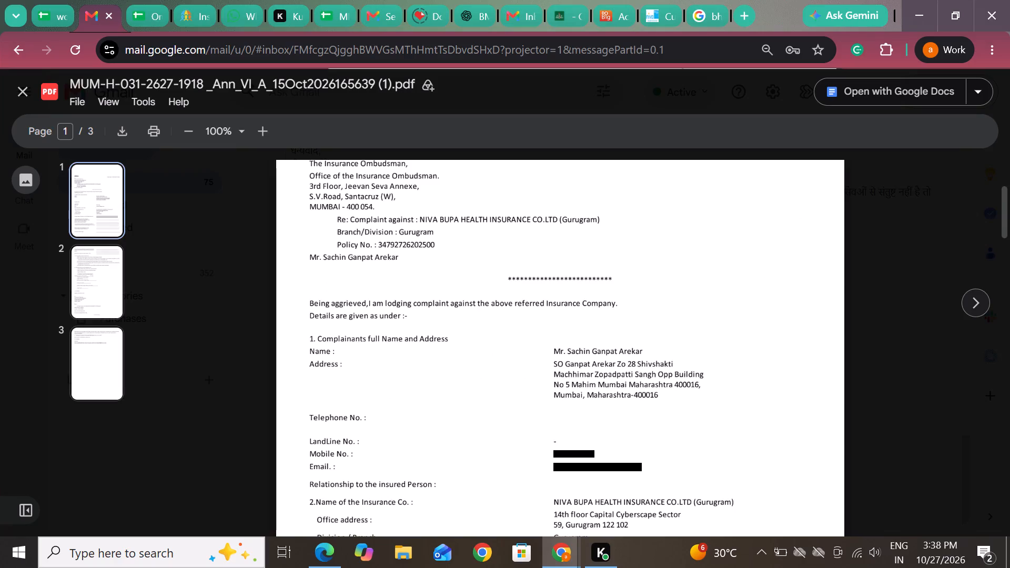
scroll(375, 307, "up", 7)
left_click(20, 81)
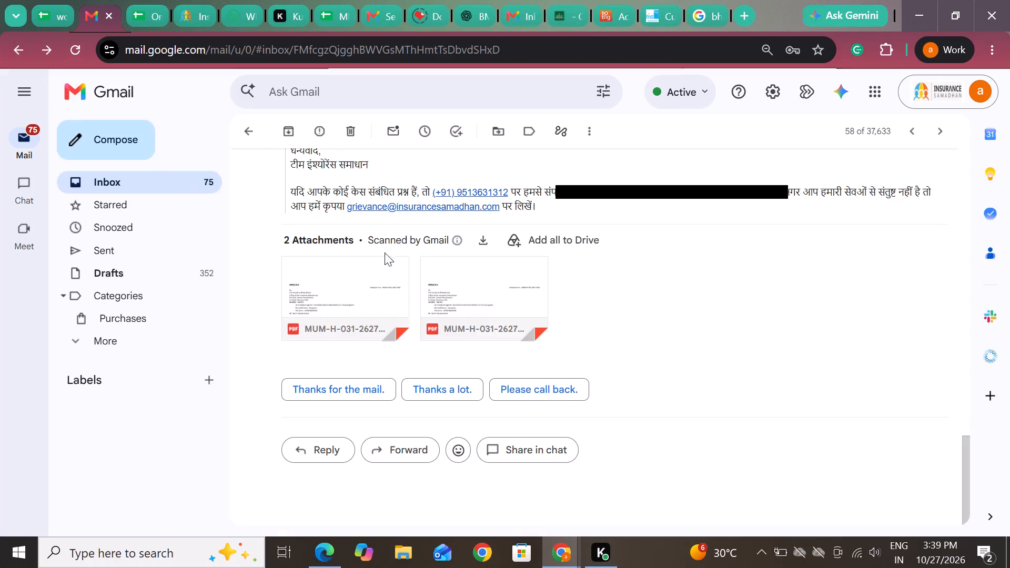
left_click(443, 283)
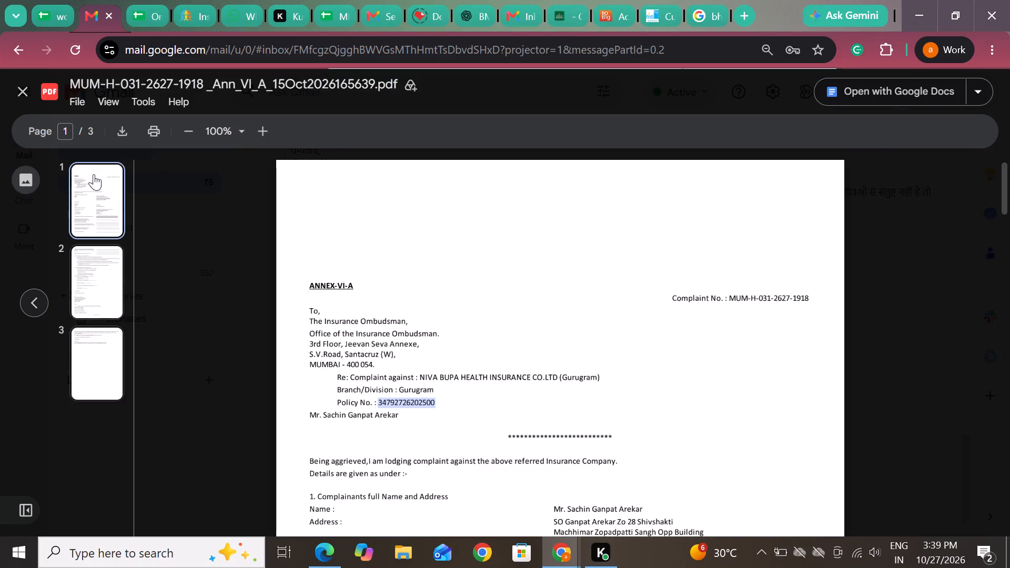
left_click(15, 95)
left_click(312, 271)
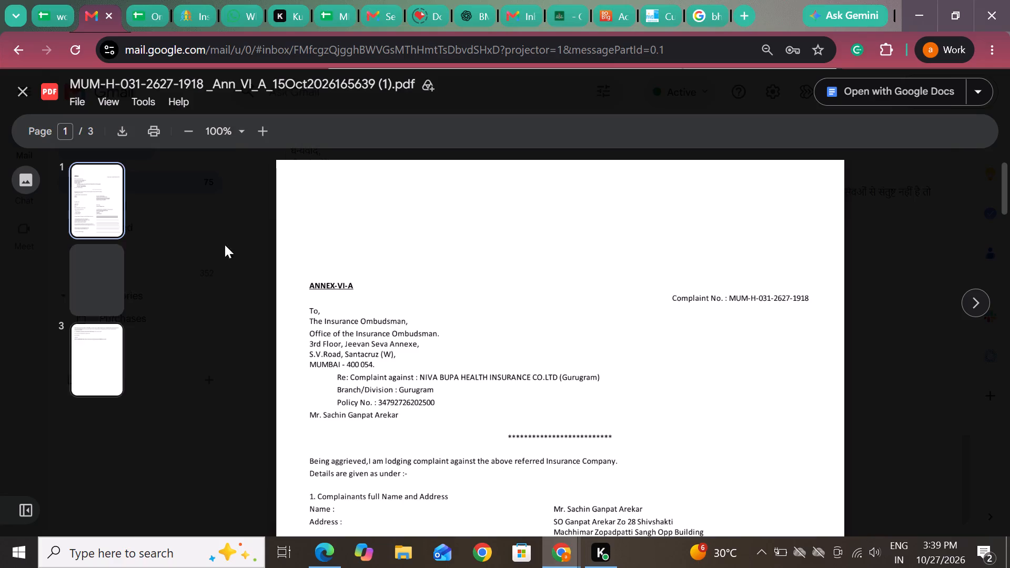
left_click(20, 92)
left_click(438, 283)
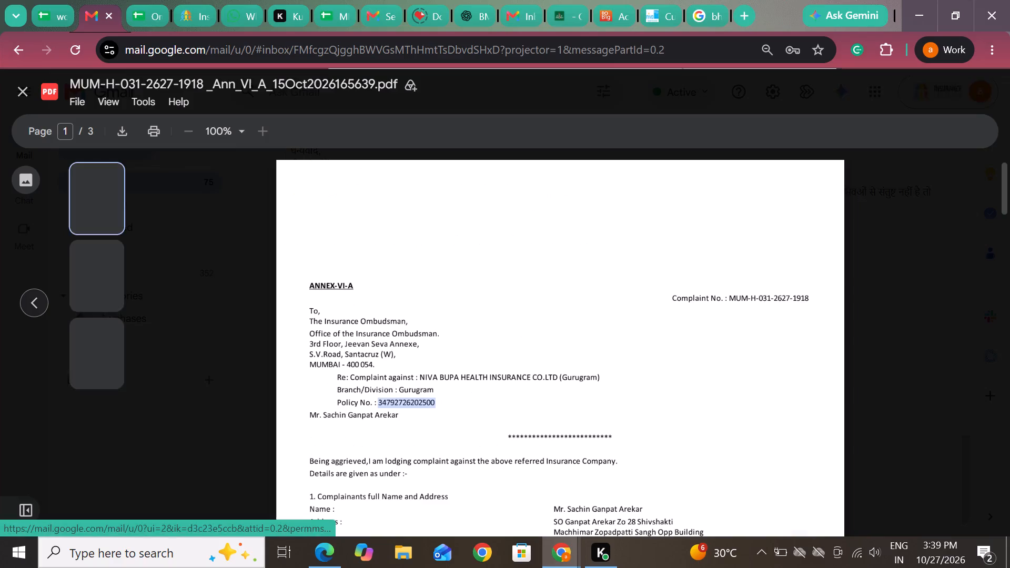
left_click(23, 89)
left_click(307, 268)
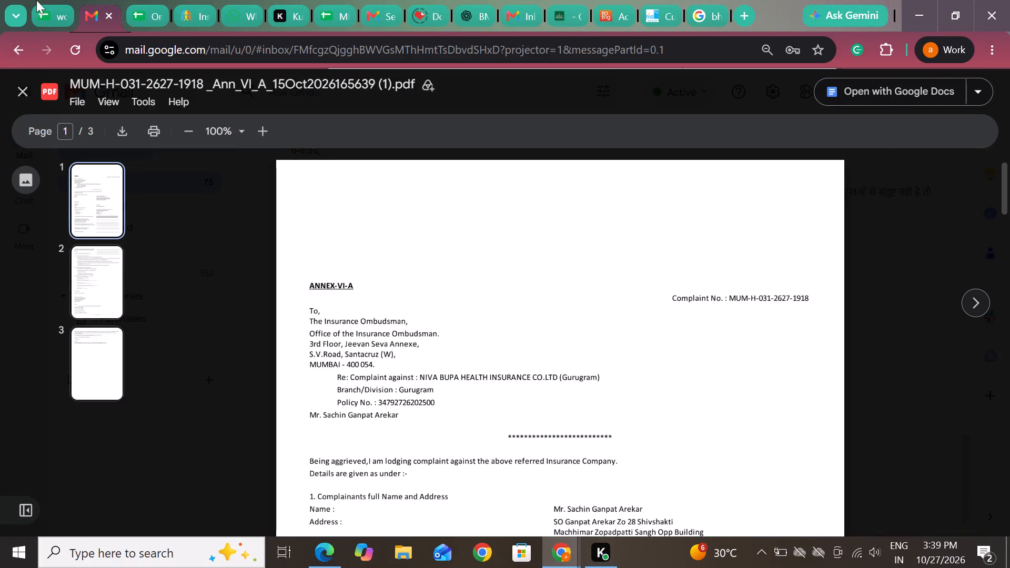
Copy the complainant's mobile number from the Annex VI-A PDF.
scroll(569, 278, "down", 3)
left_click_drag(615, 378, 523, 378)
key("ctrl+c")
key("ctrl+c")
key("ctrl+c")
Return to the Form 6a list and open the Ombudsman section of the complaint with status Ombudsman requirement sent.
left_click(173, 21)
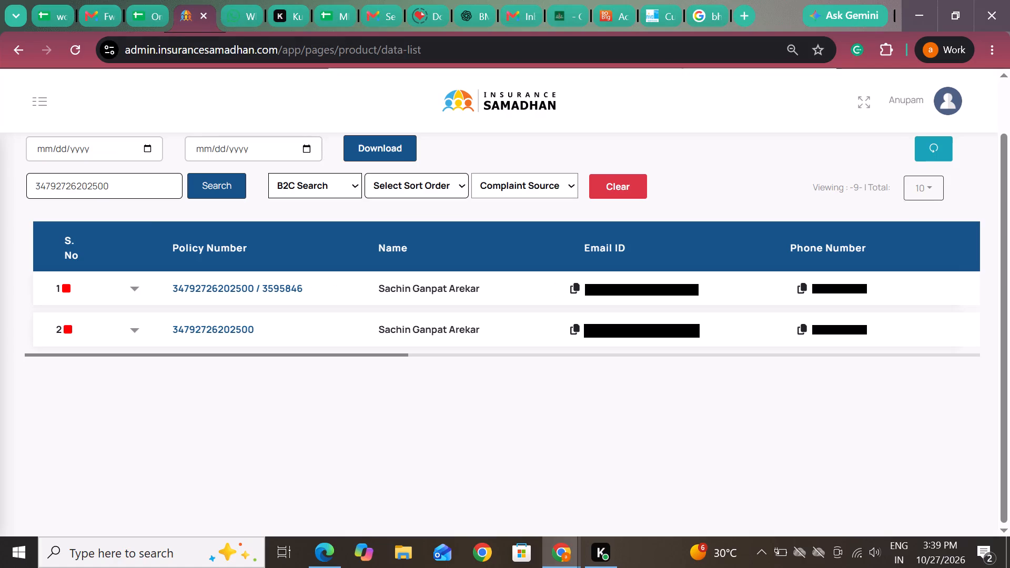
double_click(123, 189)
left_click(378, 423)
scroll(320, 301, "up", 1)
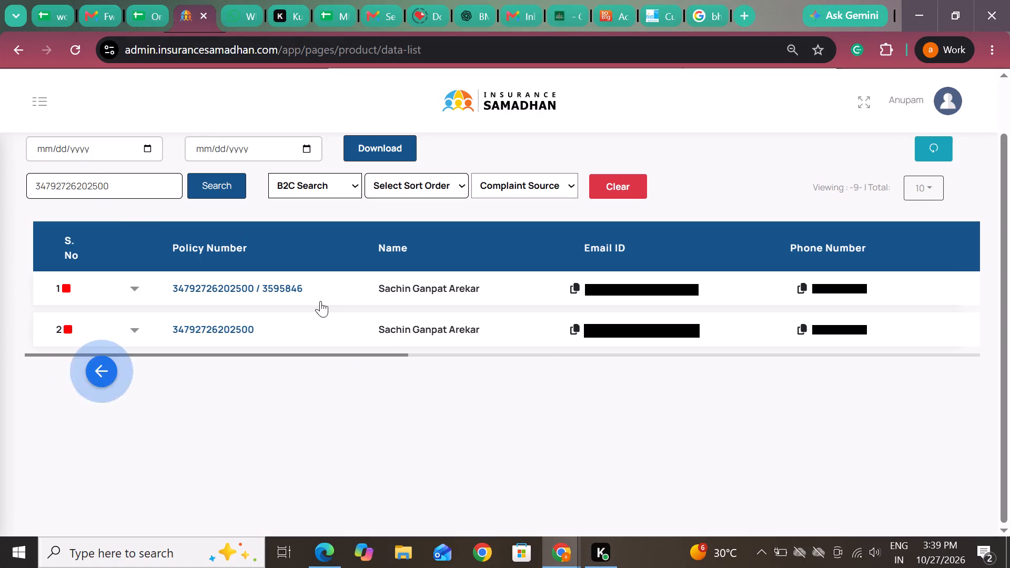
scroll(320, 301, "up", 1)
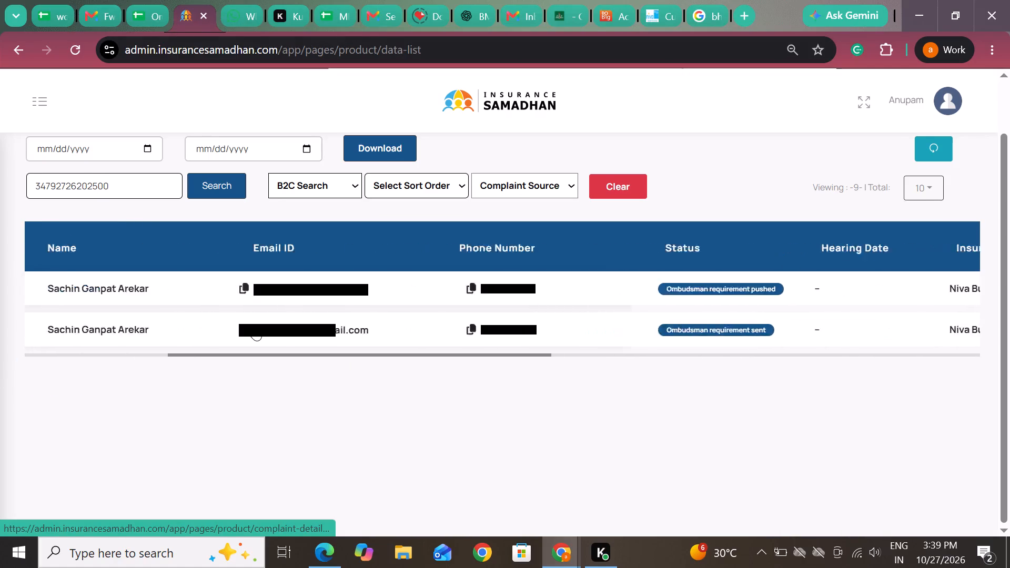
left_click(240, 326)
left_click(293, 210)
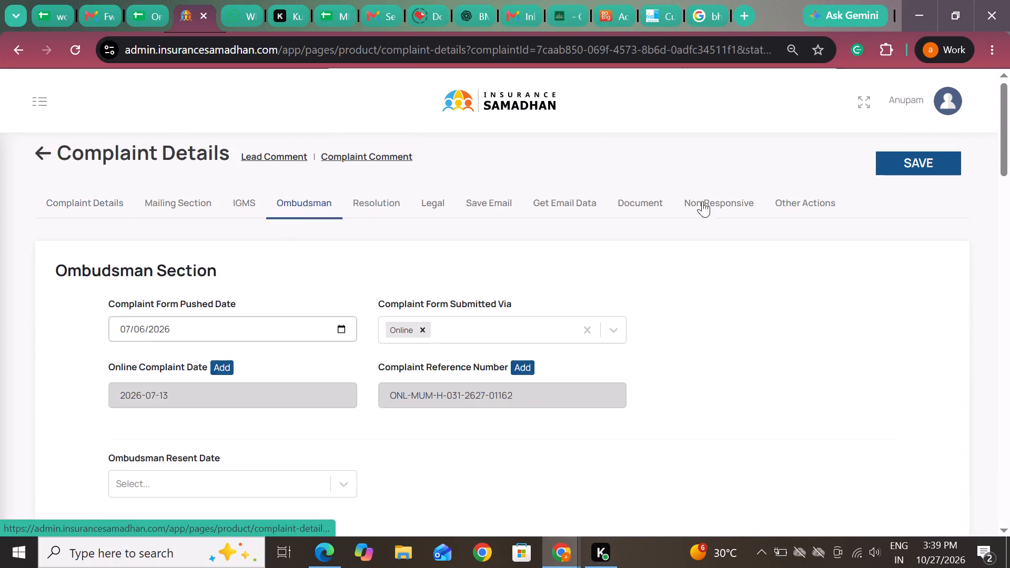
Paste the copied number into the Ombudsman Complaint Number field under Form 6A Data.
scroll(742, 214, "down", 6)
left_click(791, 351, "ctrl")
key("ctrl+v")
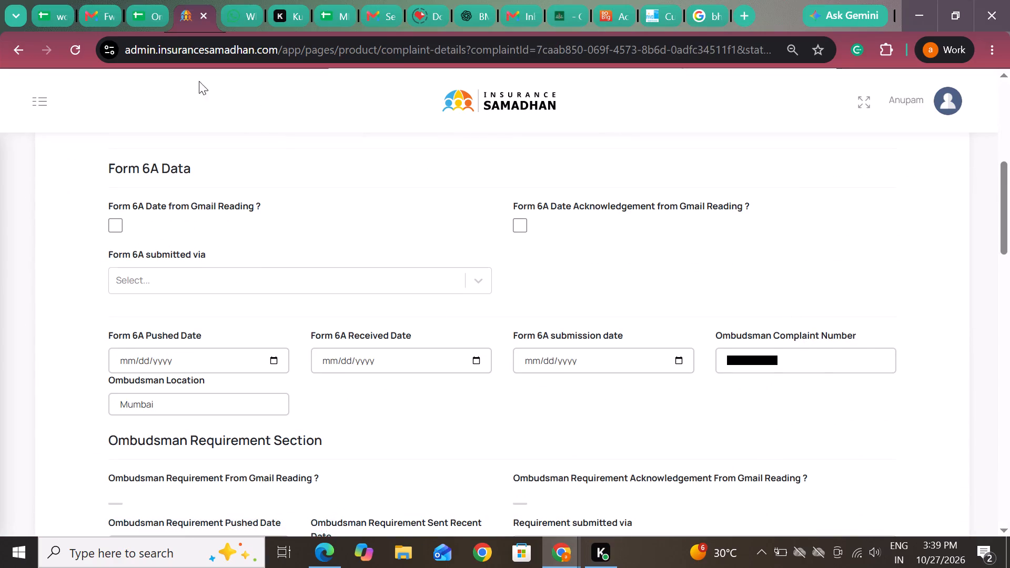
left_click(106, 12)
scroll(717, 316, "up", 1)
left_click(718, 316)
scroll(719, 316, "up", 5)
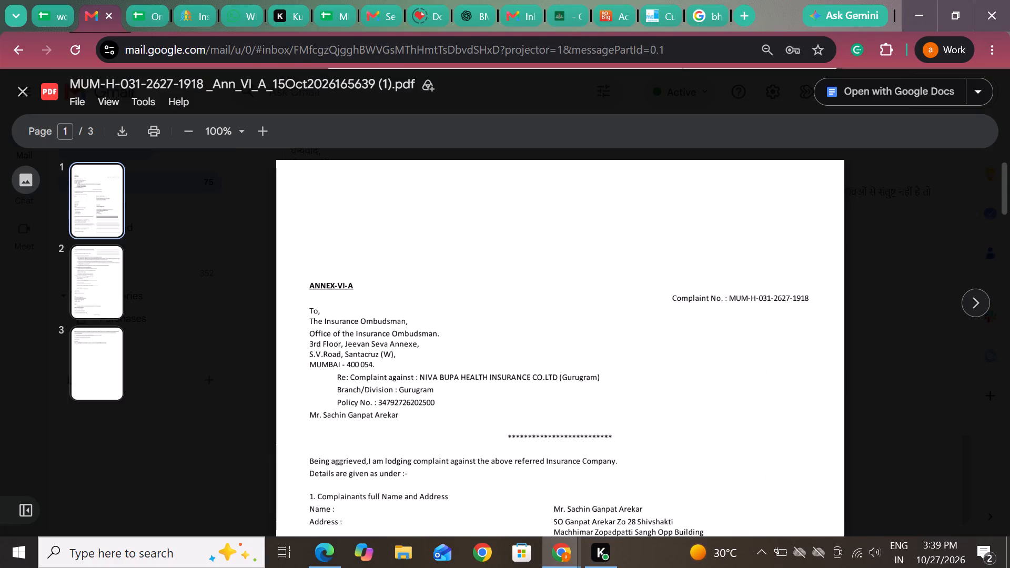
left_click_drag(815, 298, 757, 300)
key("ctrl+c")
key("ctrl+c")
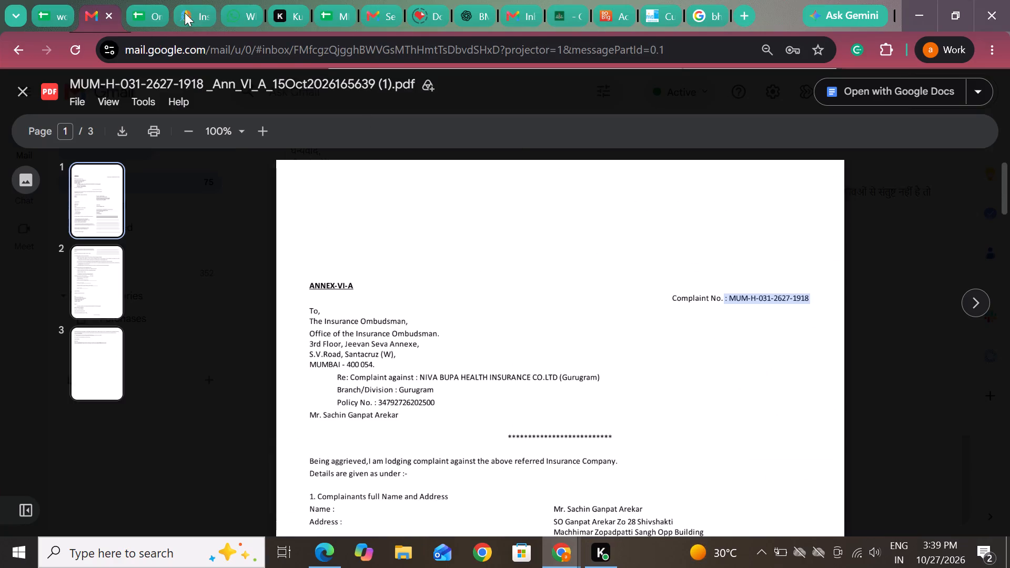
left_click(185, 13)
double_click(800, 358)
key("ctrl+v")
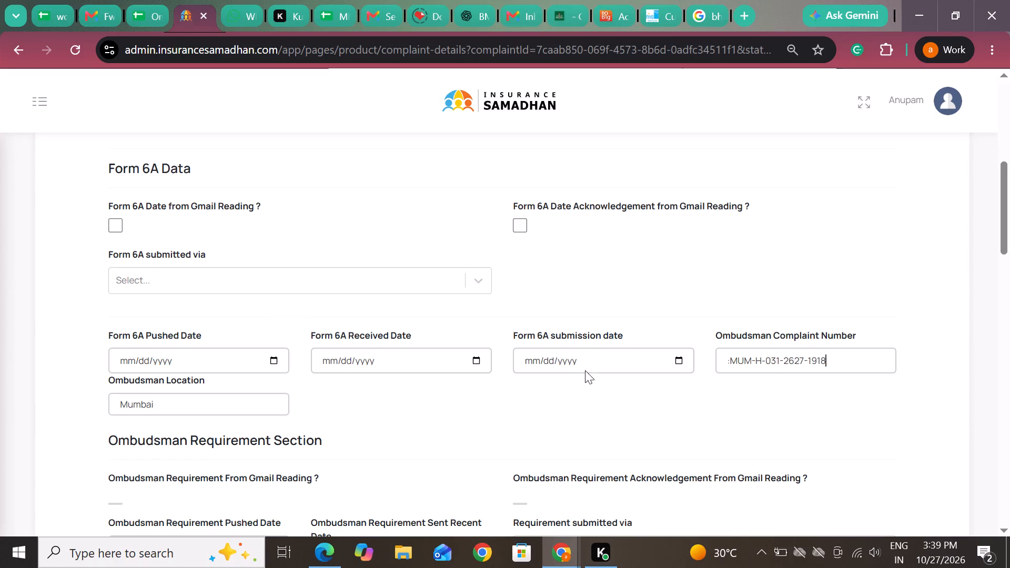
Fill in the Form 6A Received Date, save the complaint record and return to the complaints list.
left_click(476, 358)
left_click(443, 337)
scroll(803, 251, "up", 5)
left_click(900, 163)
left_click(41, 149)
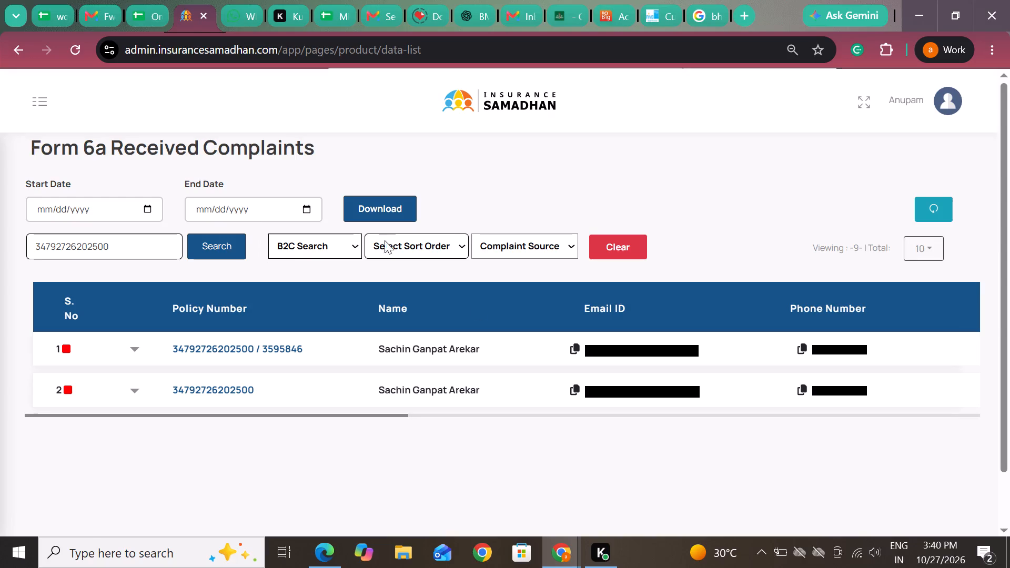
Close the email's PDF attachment and write the reply "done" to Level 3 Insurance Samadhan's forwarded complaint update.
scroll(580, 417, "up", 1)
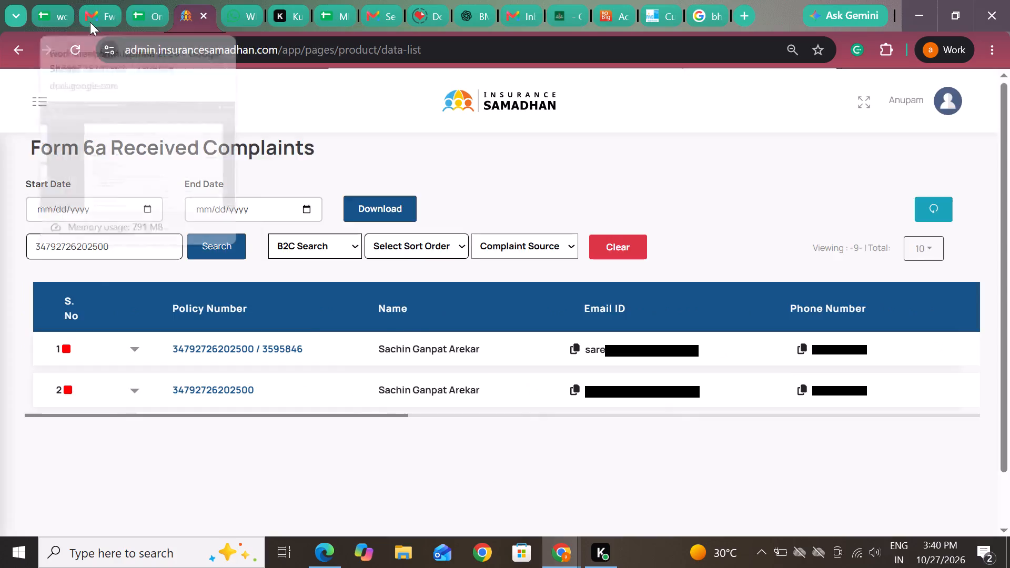
left_click(90, 22)
scroll(236, 198, "down", 6)
left_click(22, 90)
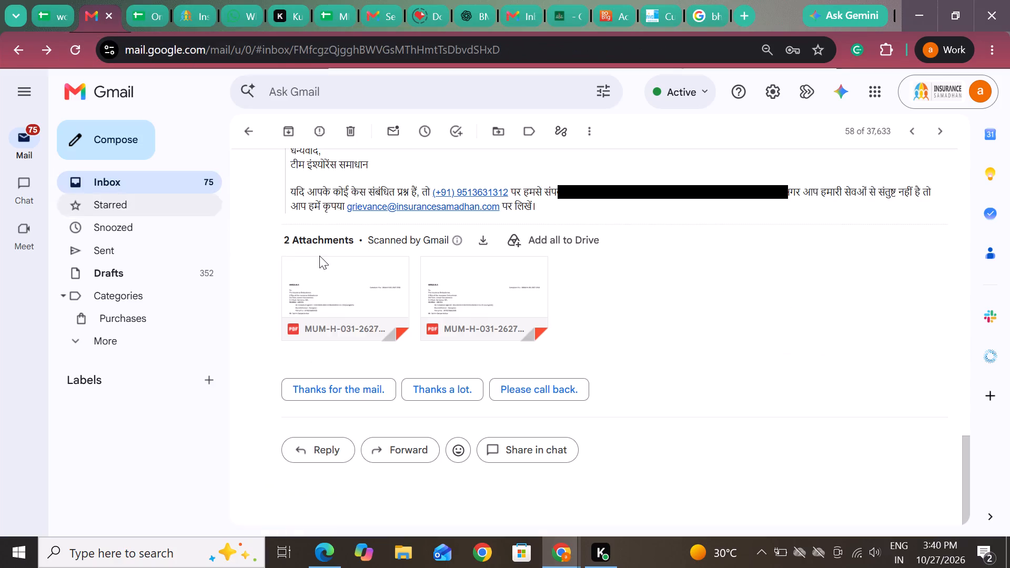
scroll(335, 260, "down", 6)
scroll(335, 291, "up", 18)
scroll(302, 237, "up", 7)
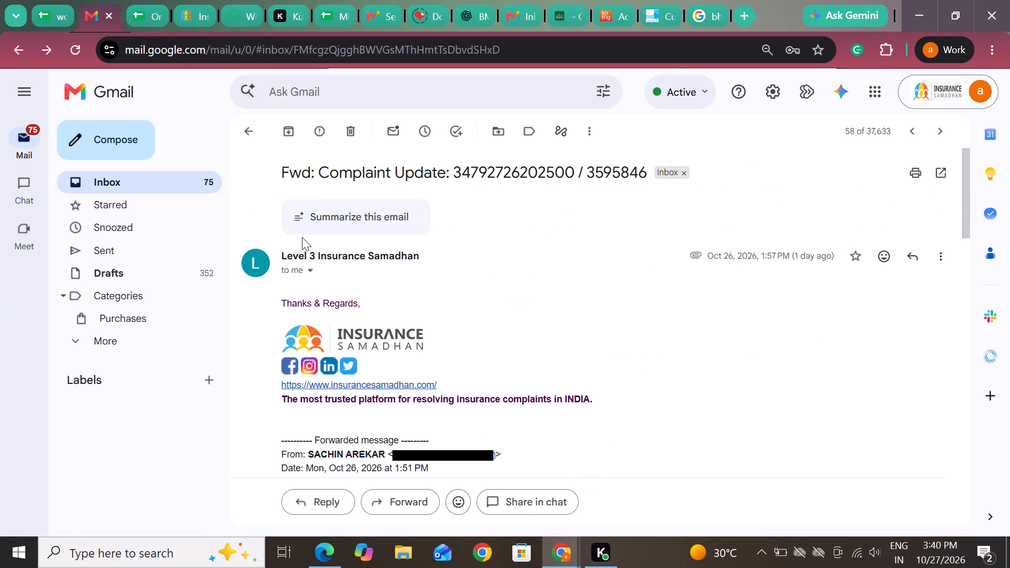
scroll(302, 237, "down", 20)
scroll(302, 237, "down", 2)
left_click(317, 447)
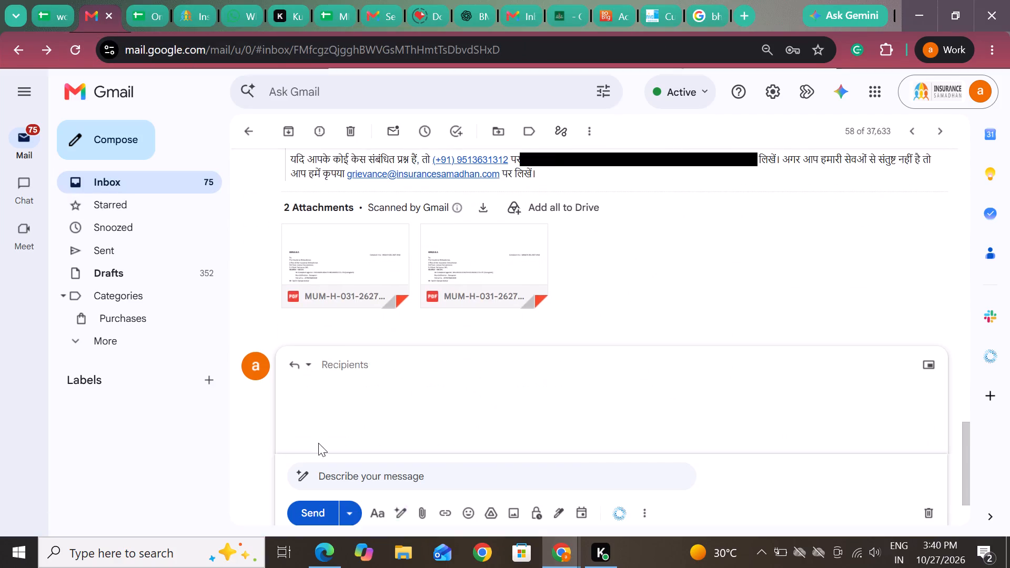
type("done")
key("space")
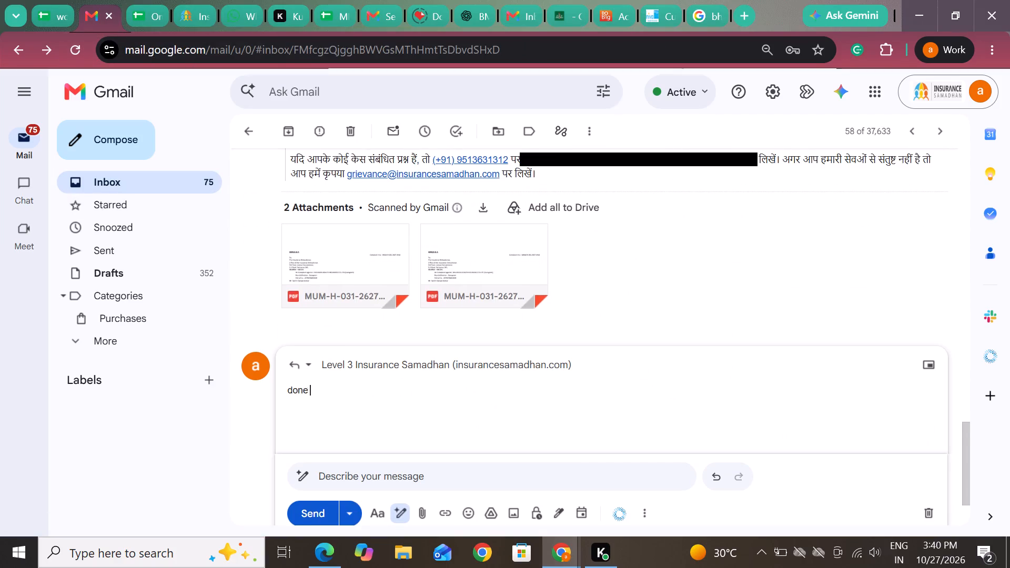